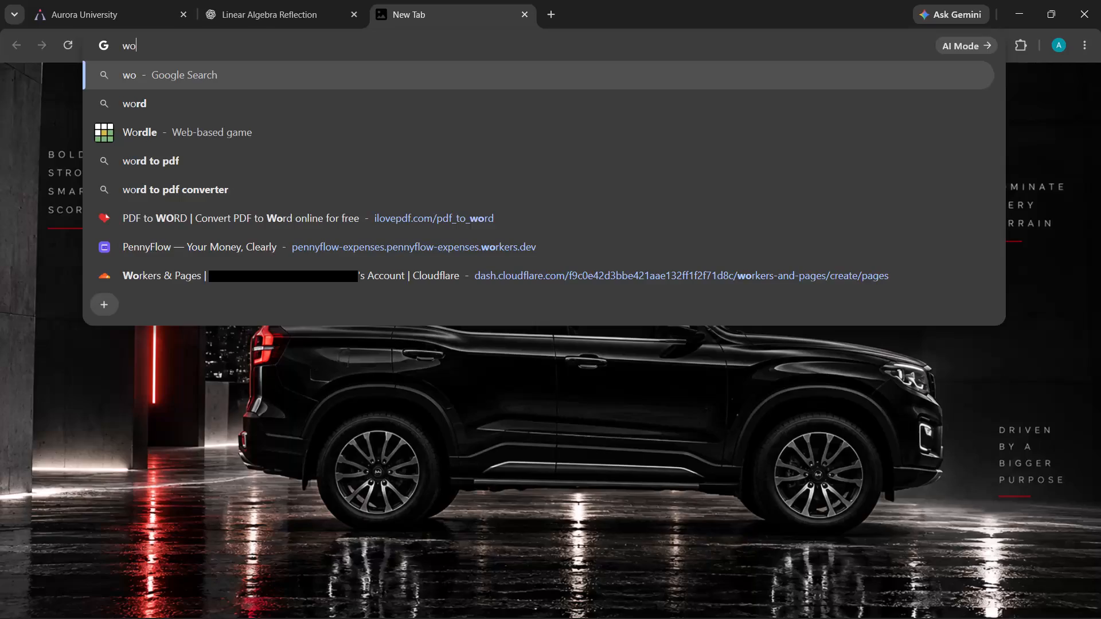
Search the web for "pdf to word" and open iLovePDF's Convert PDF to Word page.
type("rd")
key("t")
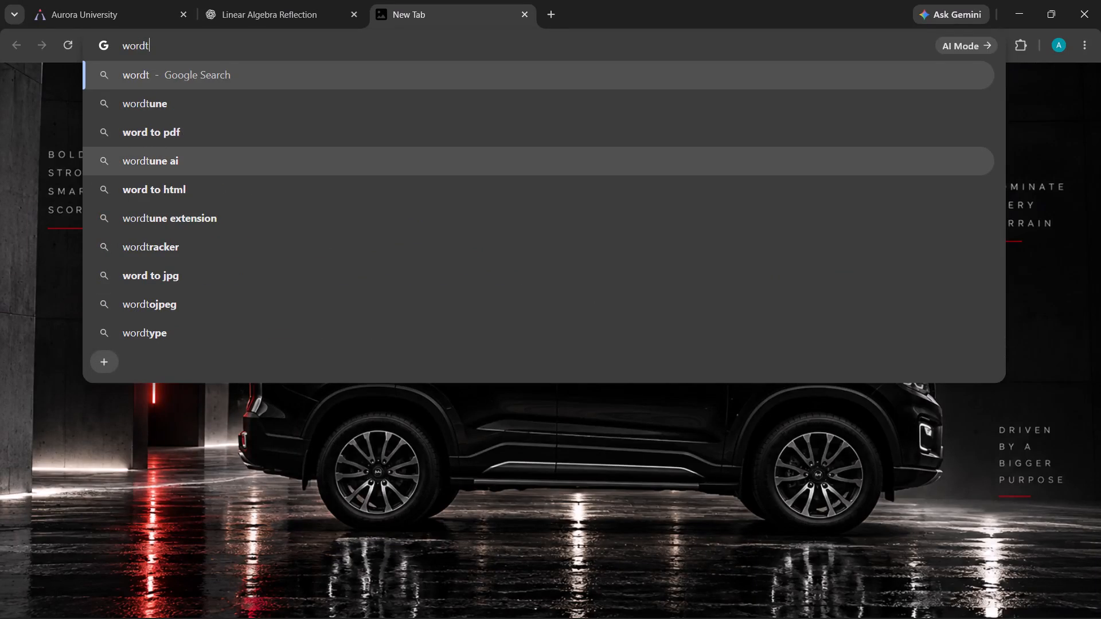
key("BackSpace")
key("BackSpace")
key("BackSpace")
key("BackSpace")
key("BackSpace")
key("BackSpace")
key("BackSpace")
key("BackSpace")
key("BackSpace")
key("BackSpace")
key("BackSpace")
key("BackSpace")
type("pdf")
key("Return")
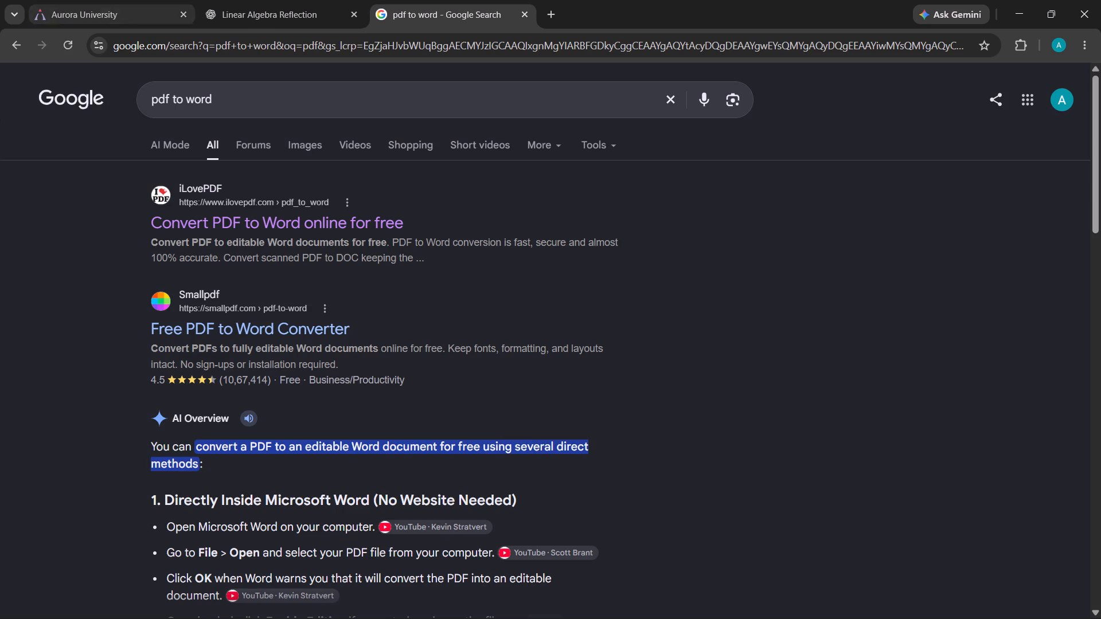
left_click(321, 228)
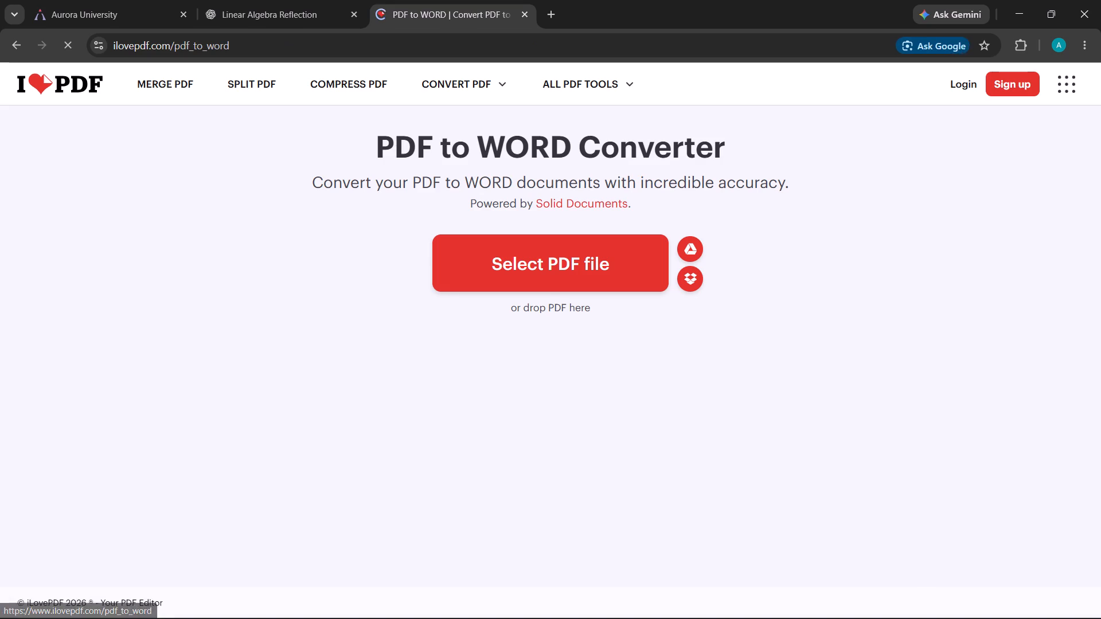
Upload the FDS Lab report 1 PDF and convert it to an editable Word document.
left_click(596, 253)
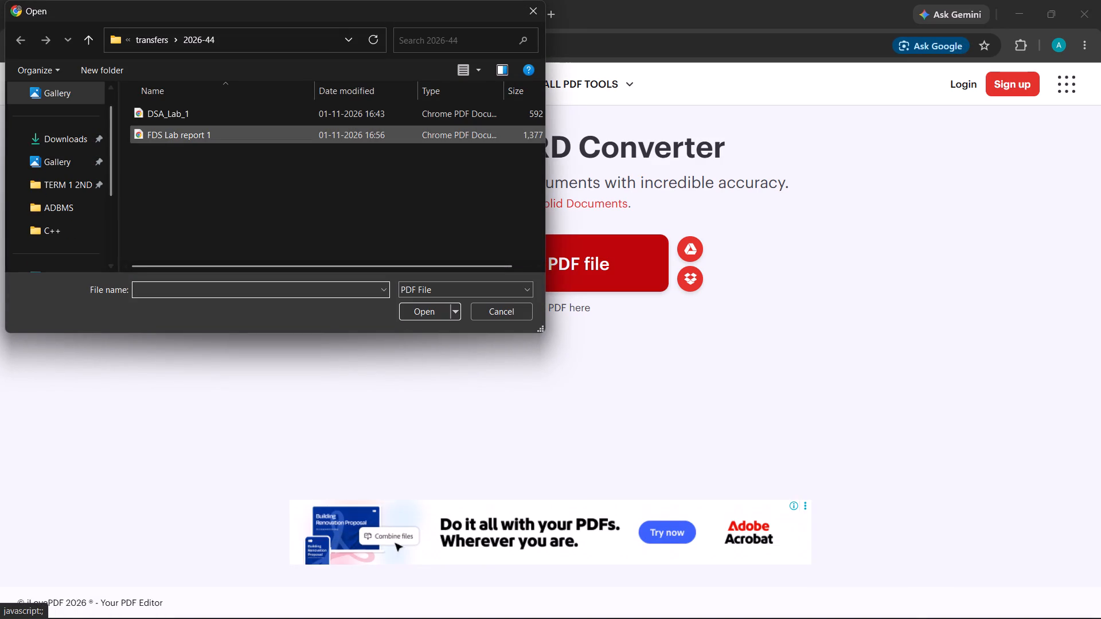
double_click(180, 135)
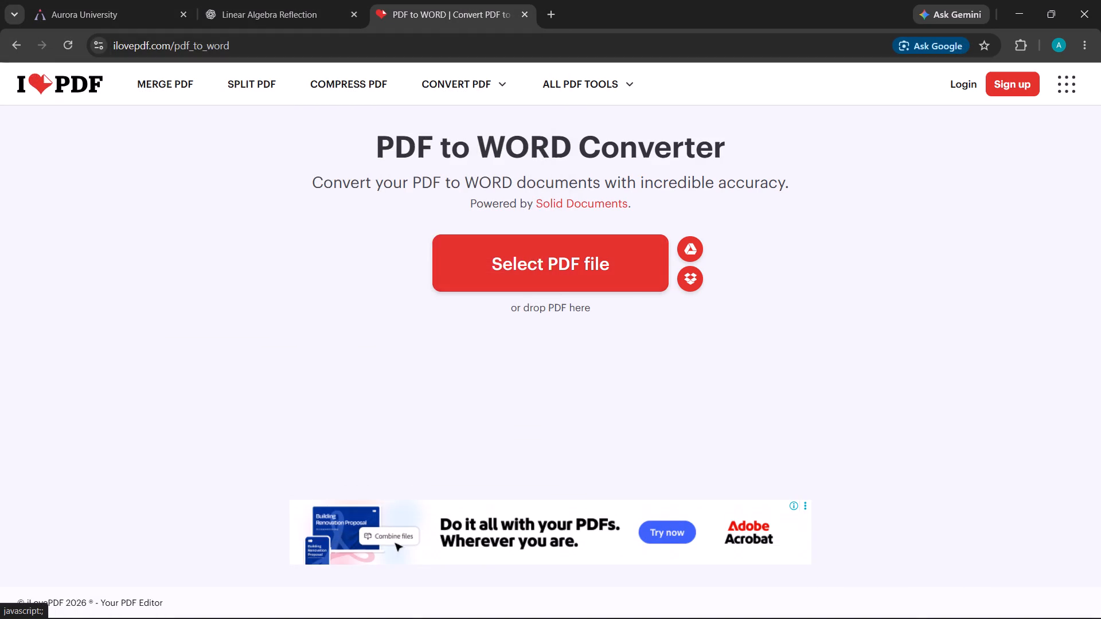
left_click(895, 575)
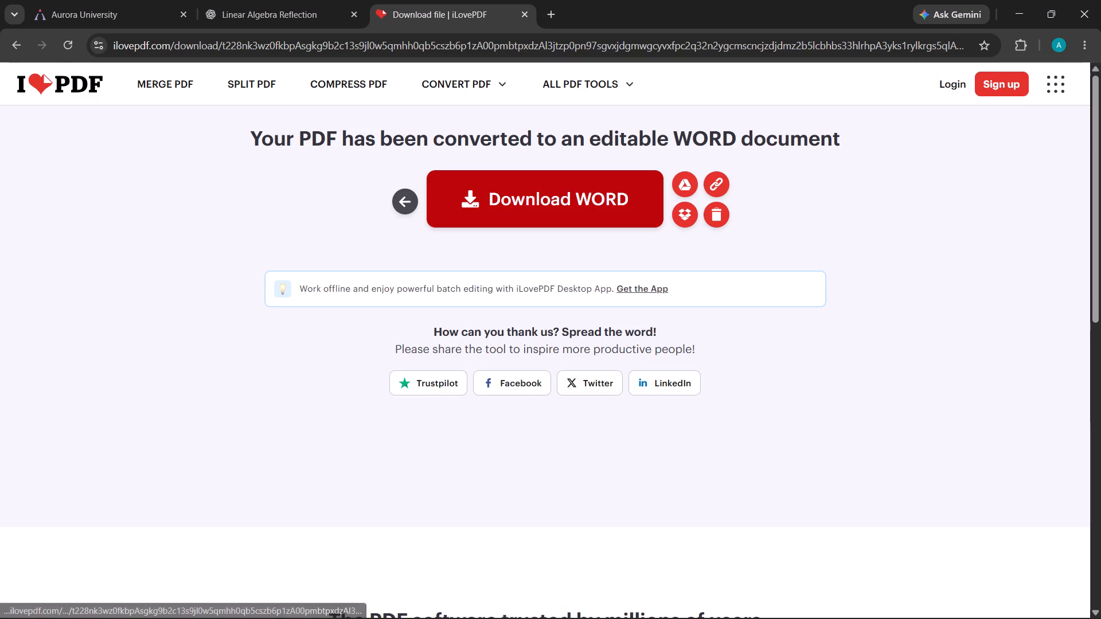
Download the converted FDS Lab report 1 document and open it in Word.
left_click(606, 206)
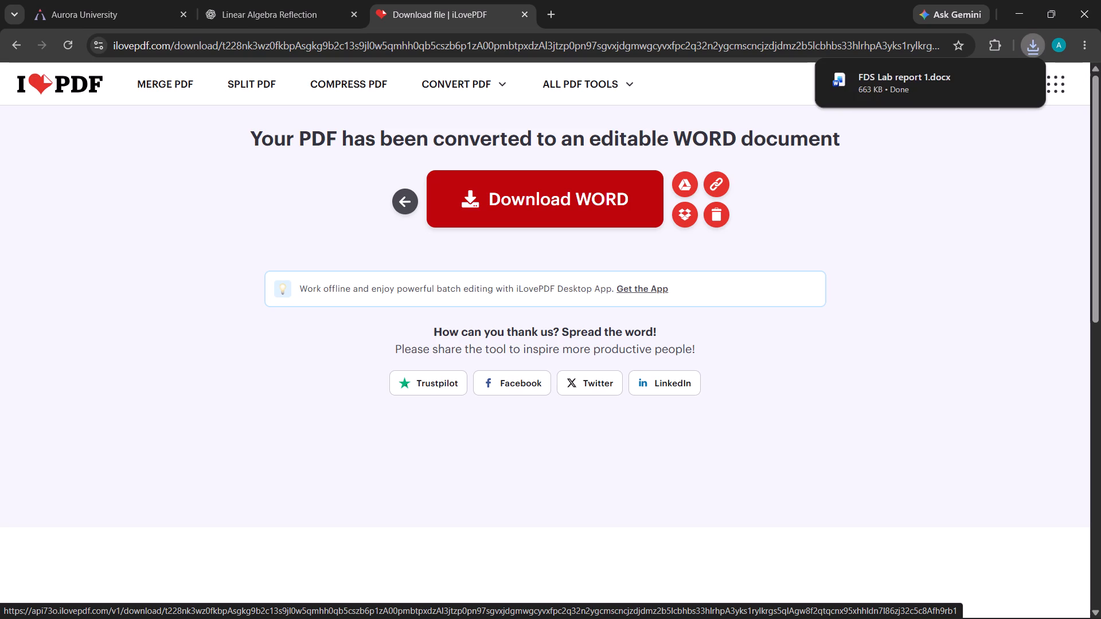
left_click(912, 100)
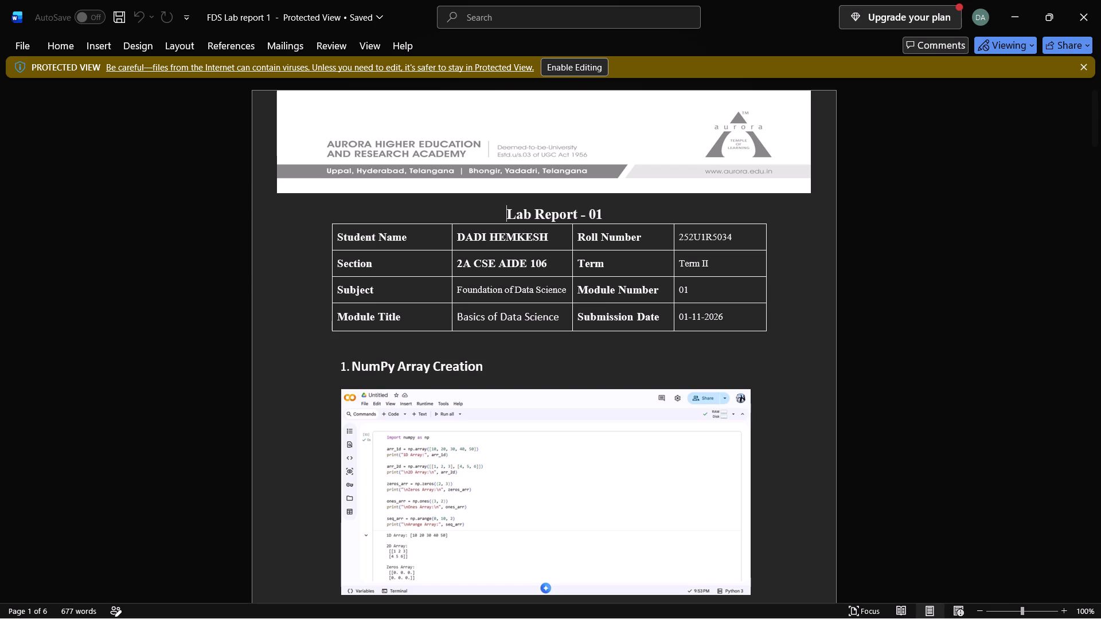
Look through the lab report's pages to review its code screenshots, outputs and explanations.
scroll(912, 100, "down", 7)
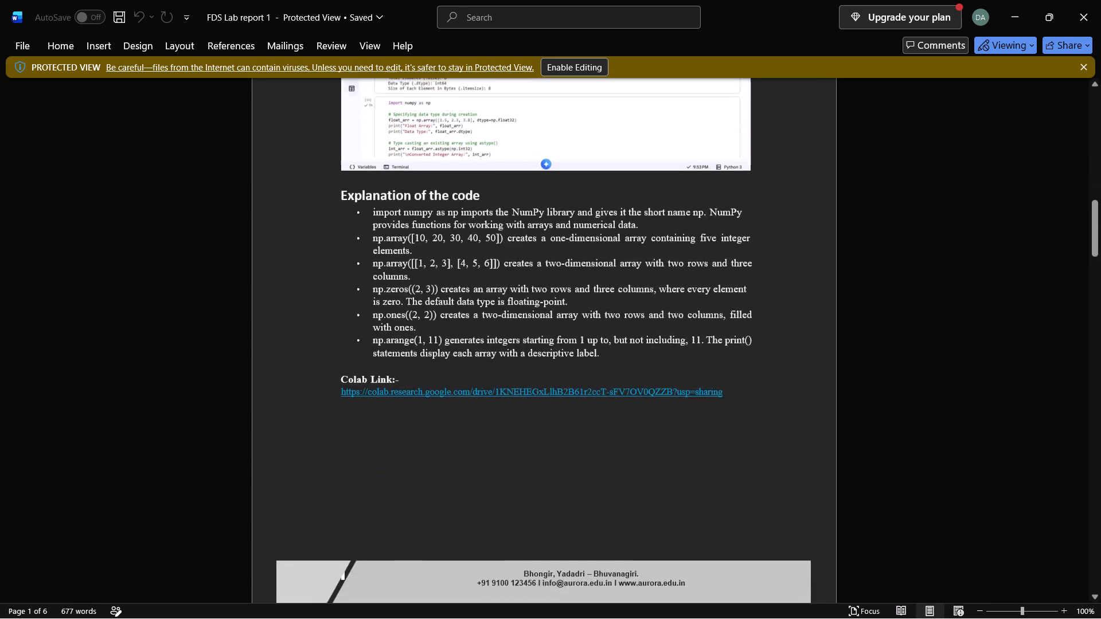
scroll(912, 100, "down", 6)
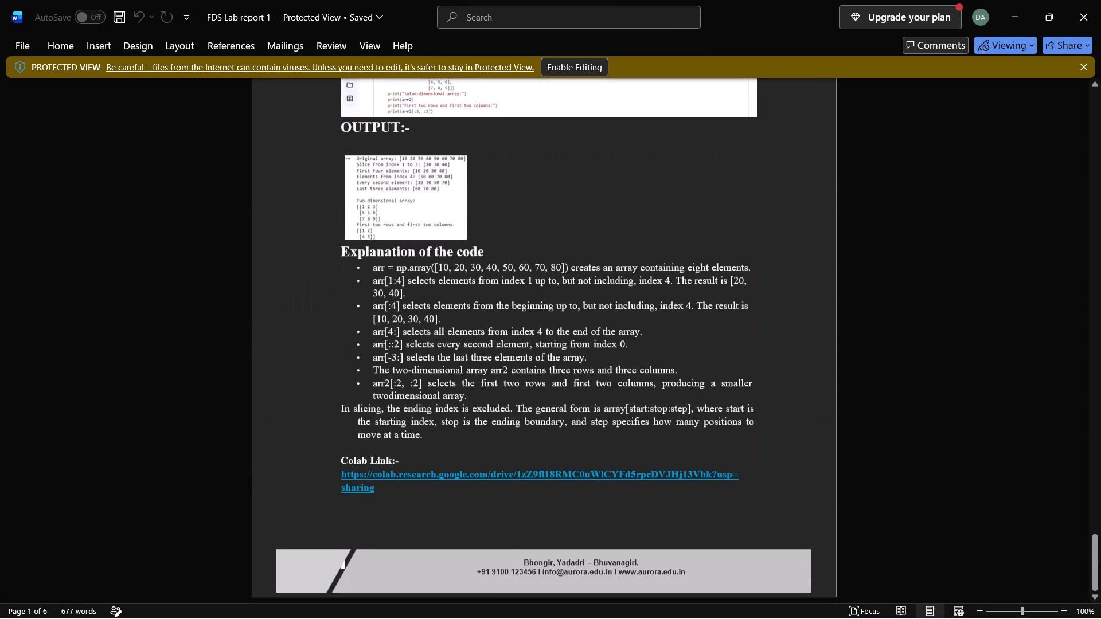
scroll(912, 100, "down", 8)
scroll(840, 285, "down", 11)
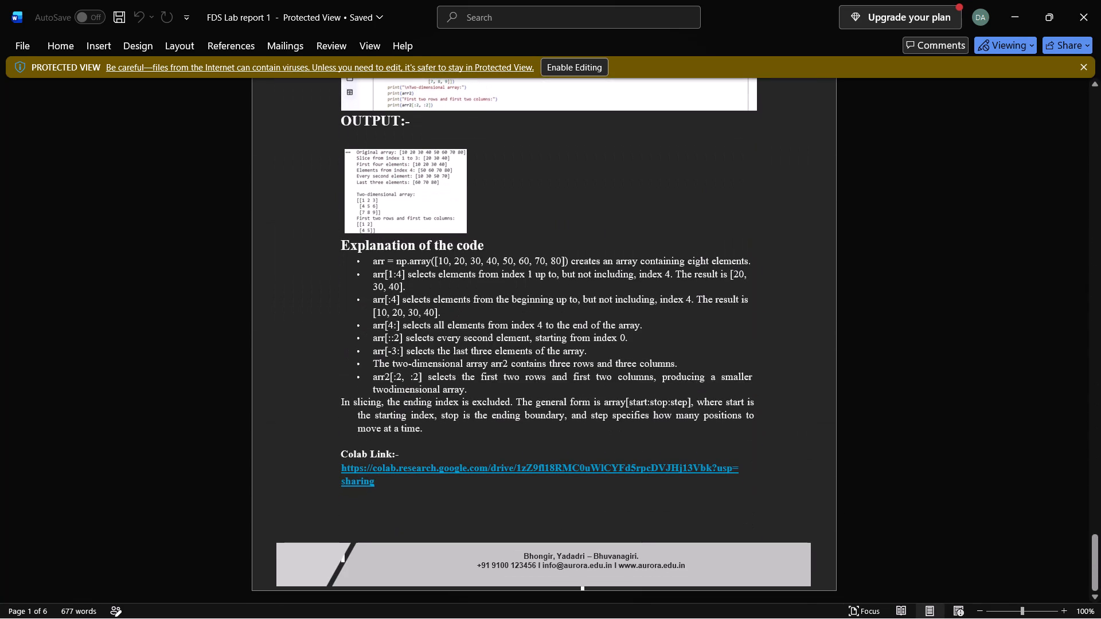
scroll(652, 403, "down", 4)
scroll(652, 403, "up", 10)
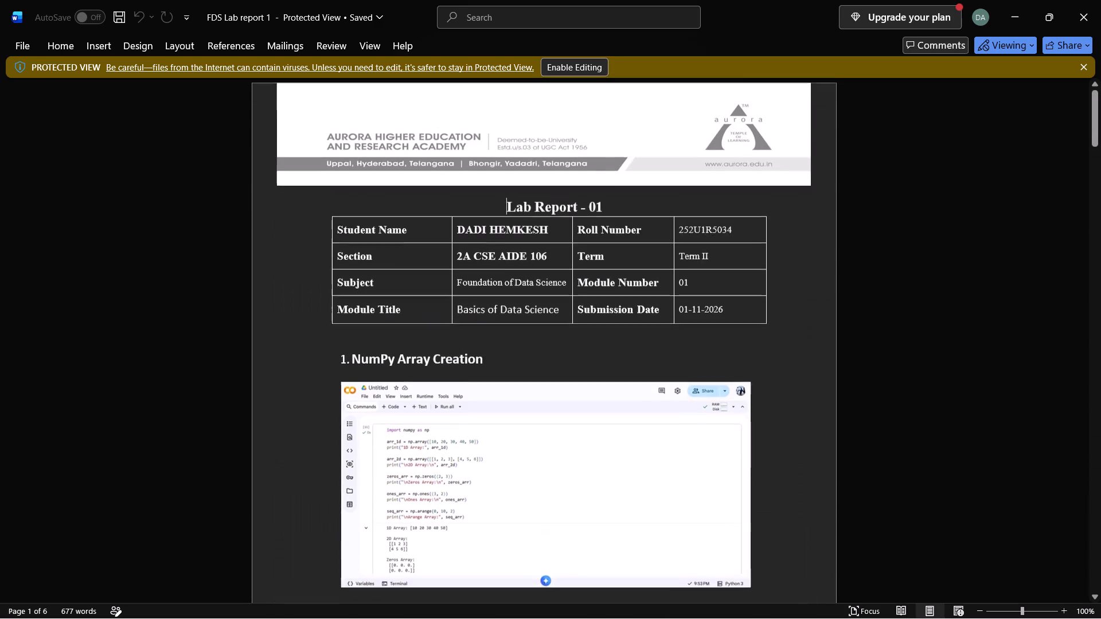
scroll(652, 403, "up", 4)
Copy the Colab link below the code explanation of the NumPy Array Creation section.
scroll(652, 403, "down", 6)
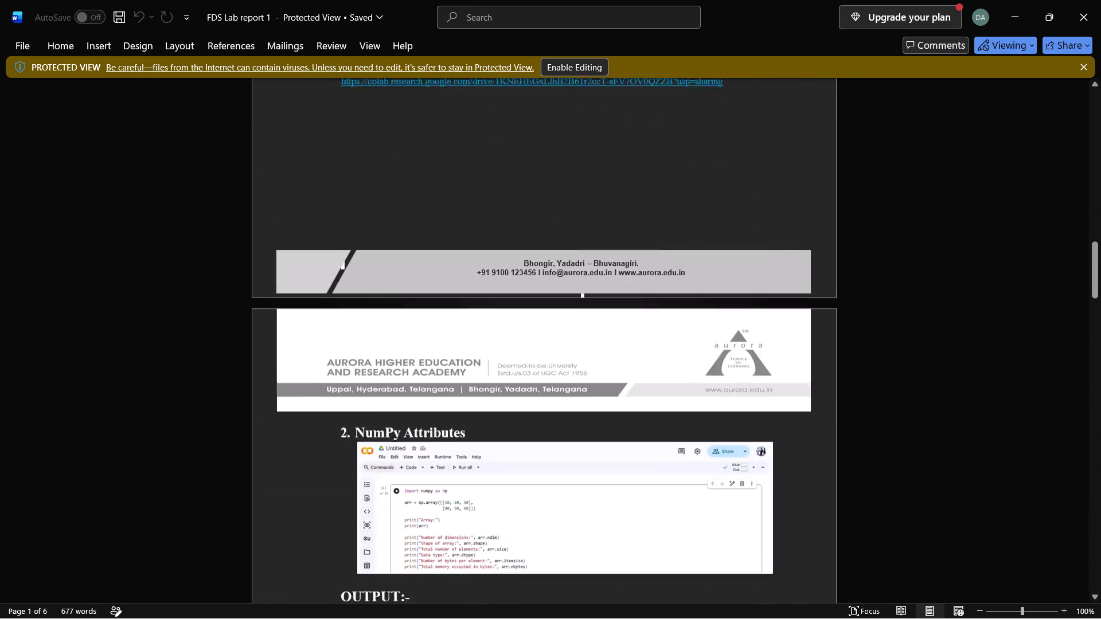
scroll(652, 403, "down", 1)
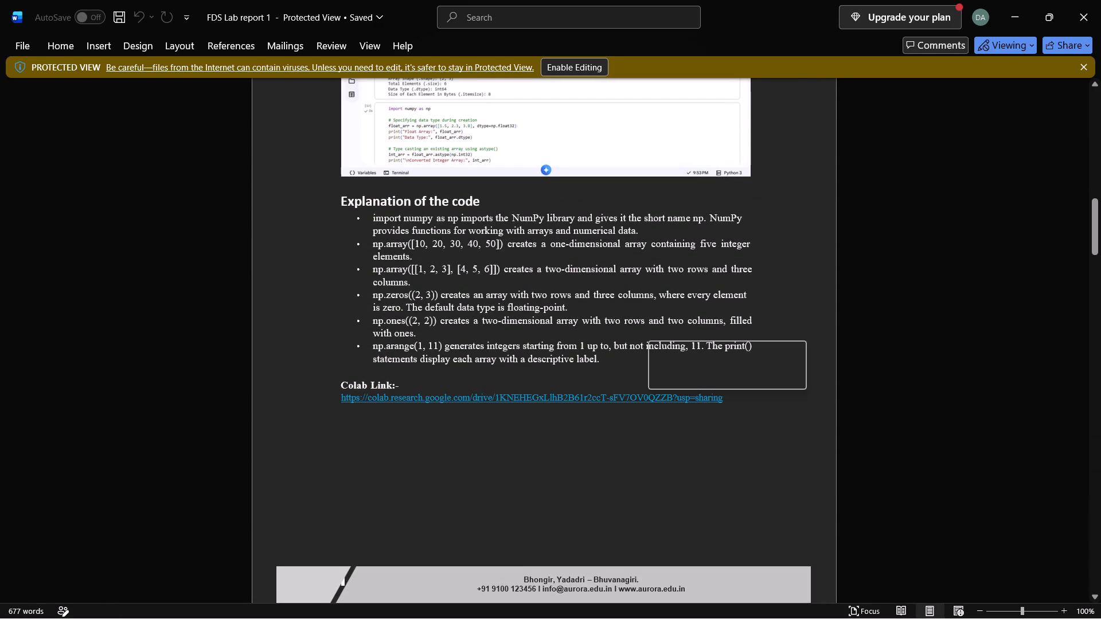
double_click(627, 397)
double_click(627, 397)
triple_click(627, 397)
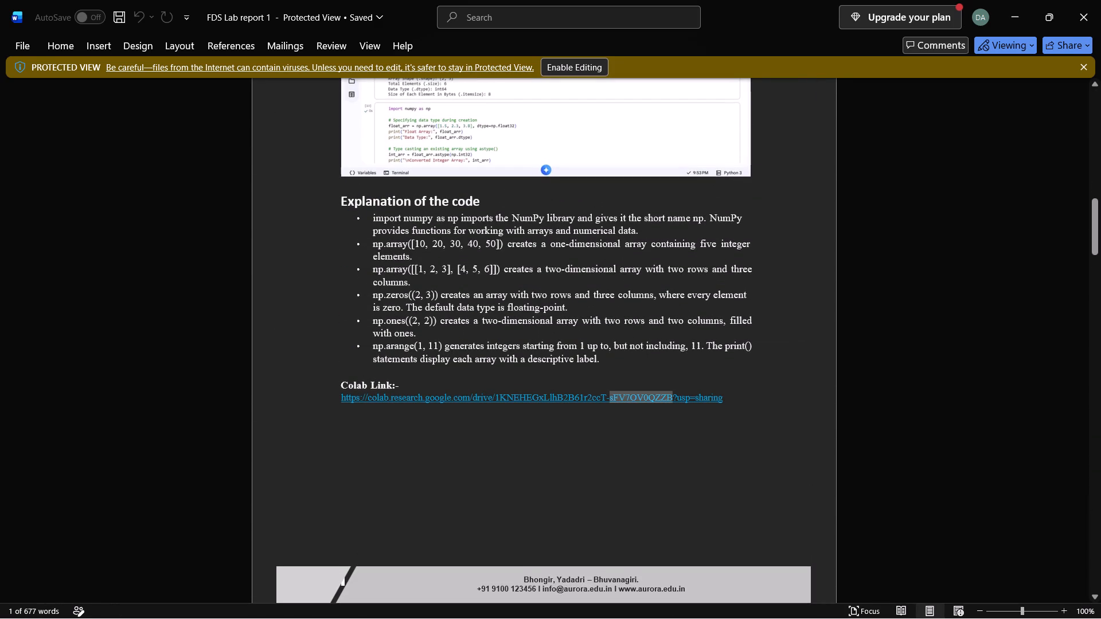
left_click(627, 397)
left_click(627, 397)
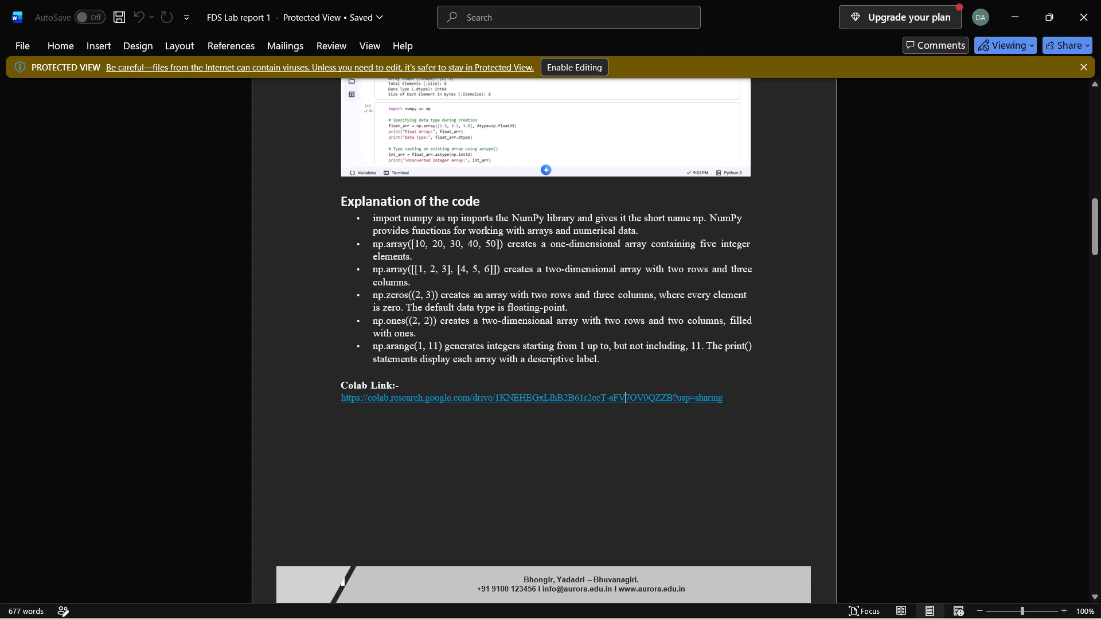
triple_click(627, 397)
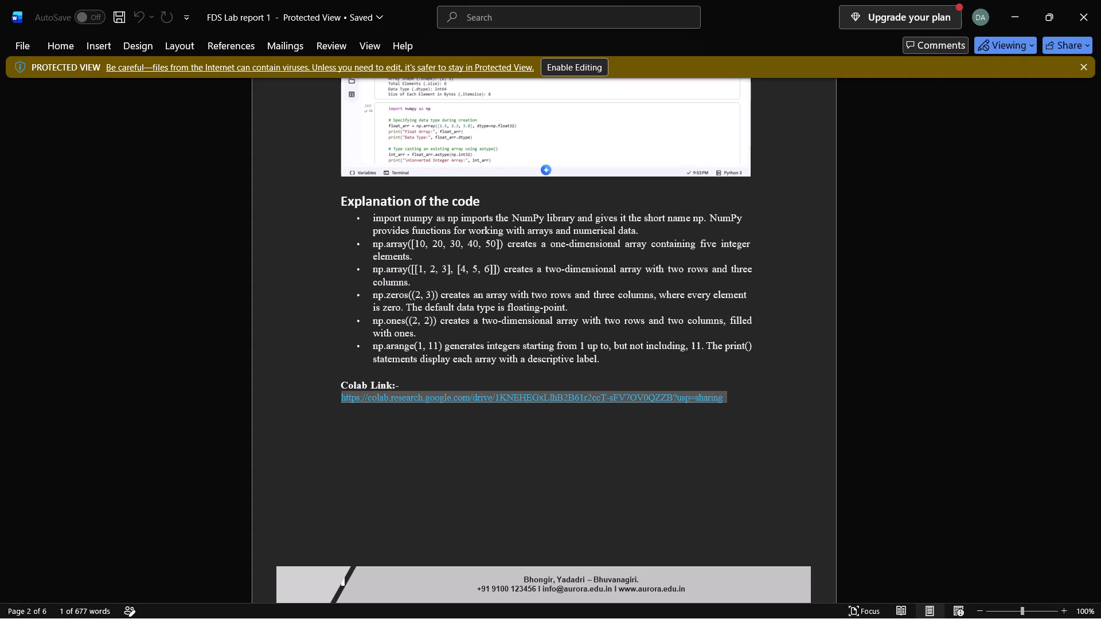
key("ctrl+c")
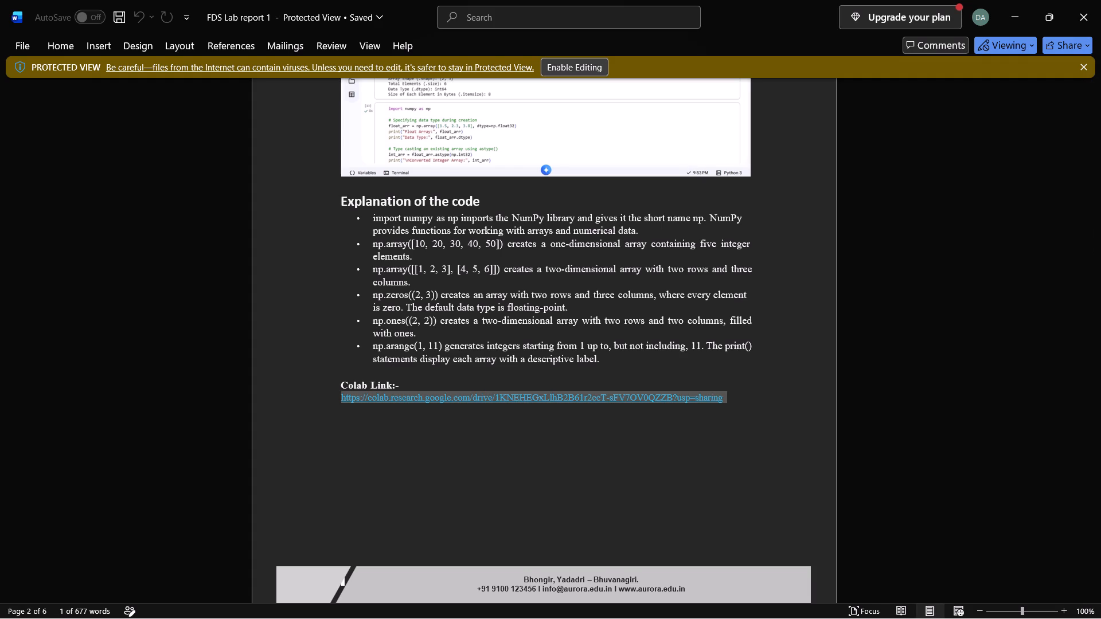
Enable editing for the FDS Lab report 1 document.
left_click(563, 69)
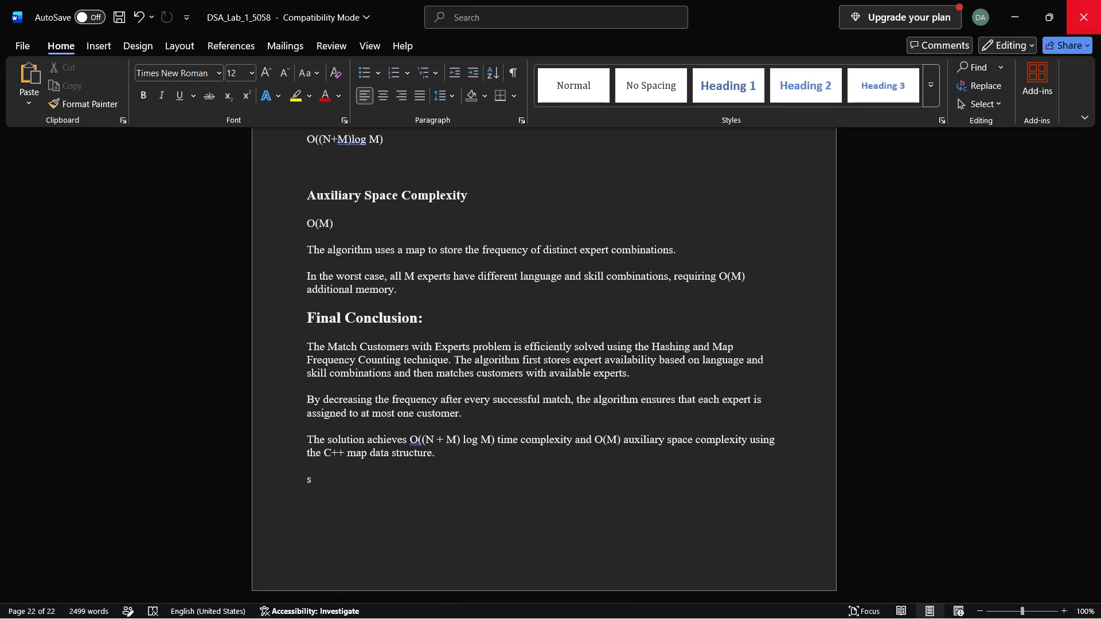
left_click(1100, 0)
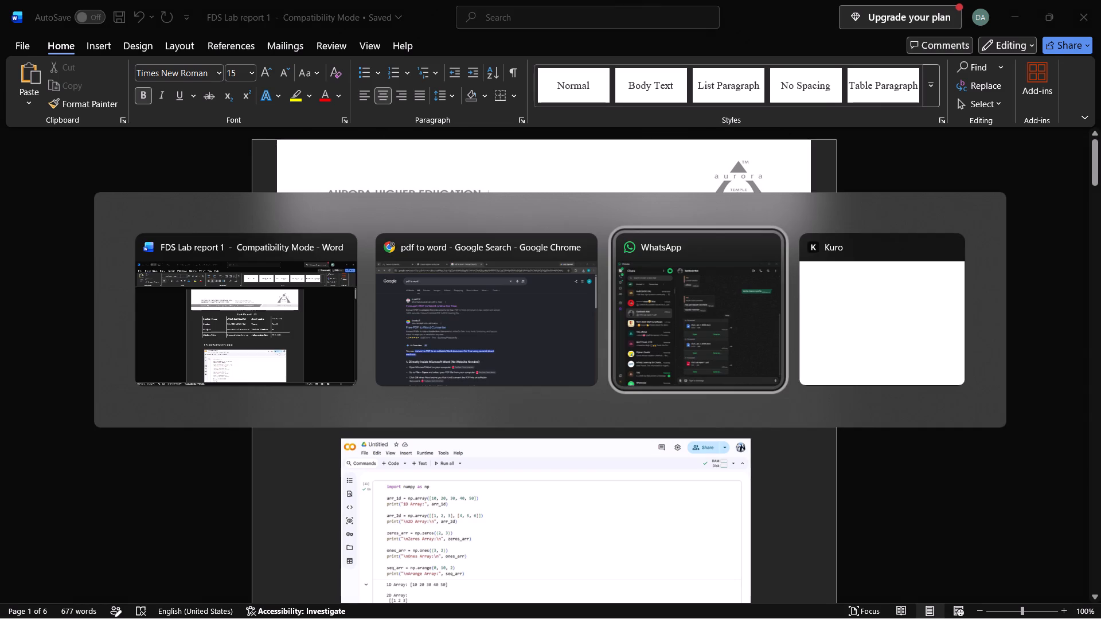
left_click(306, 92)
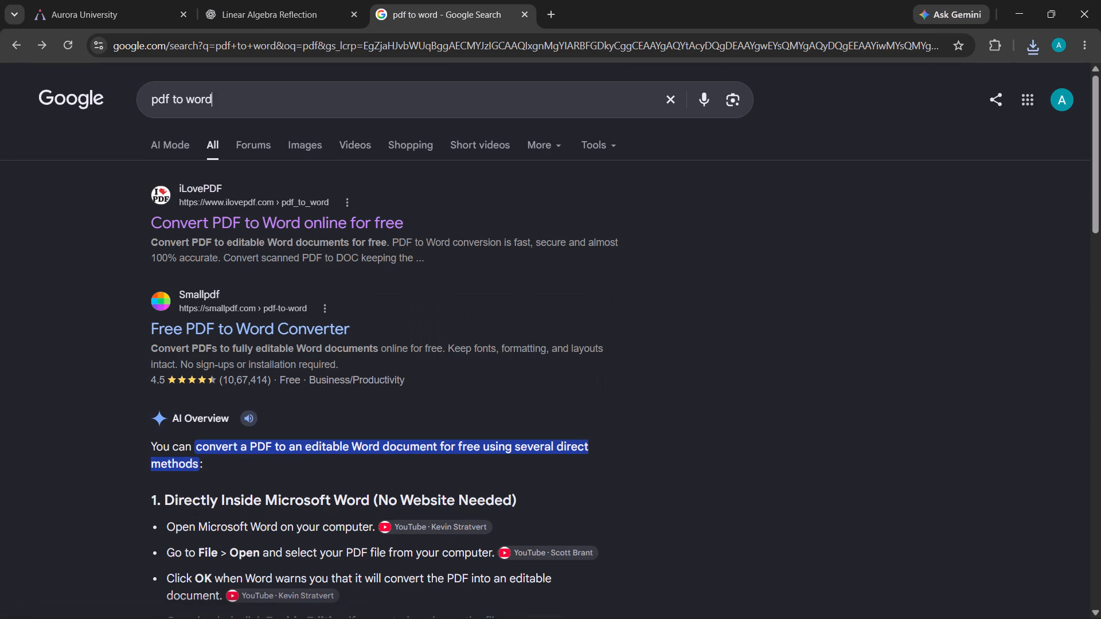
left_click(310, 46)
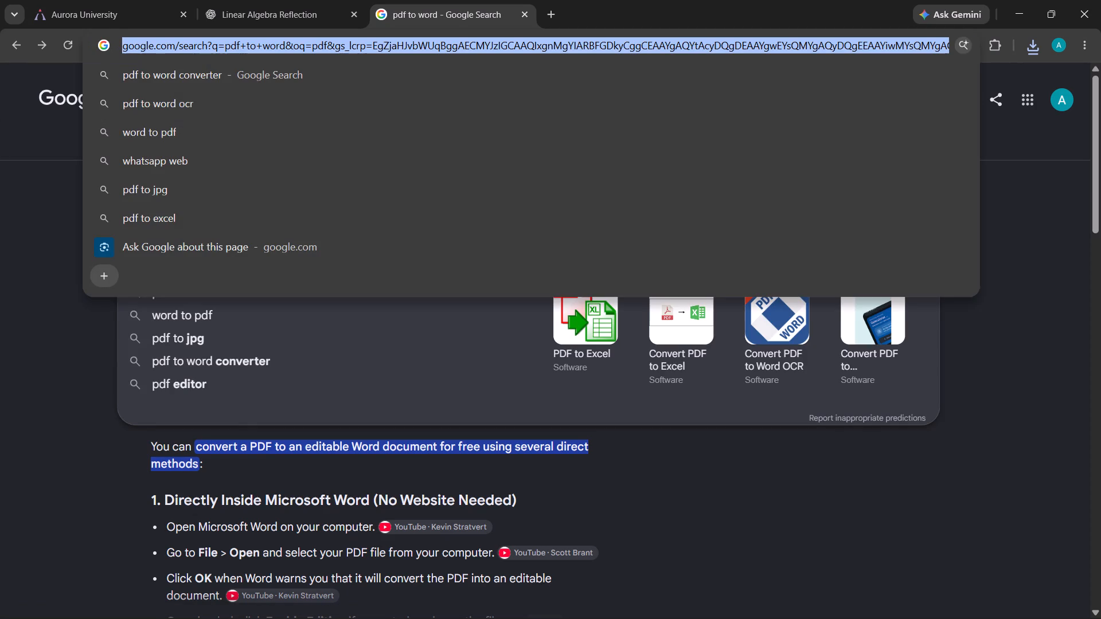
key("ctrl+v")
key("Return")
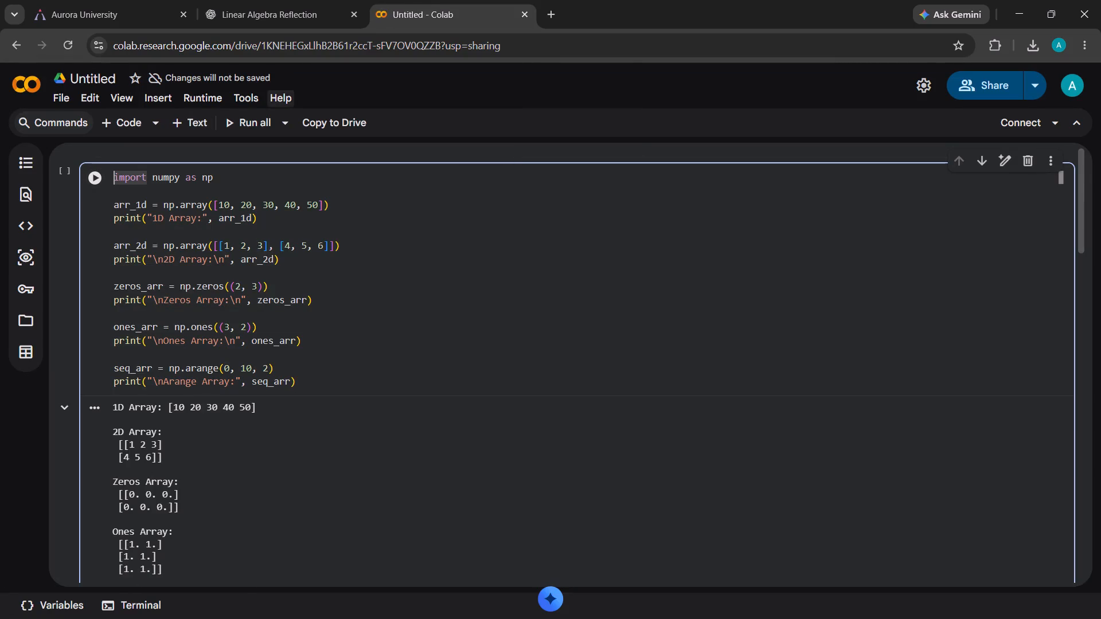
Run all cells of the Colab notebook, allowing it to run despite its outside authorship.
left_click(246, 124)
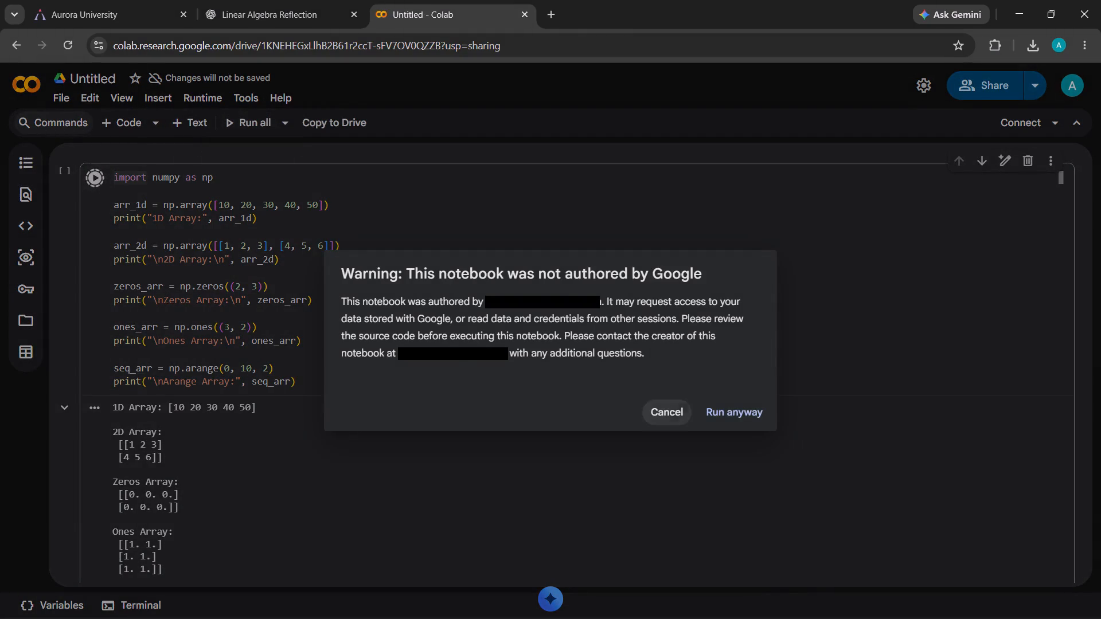
left_click(748, 408)
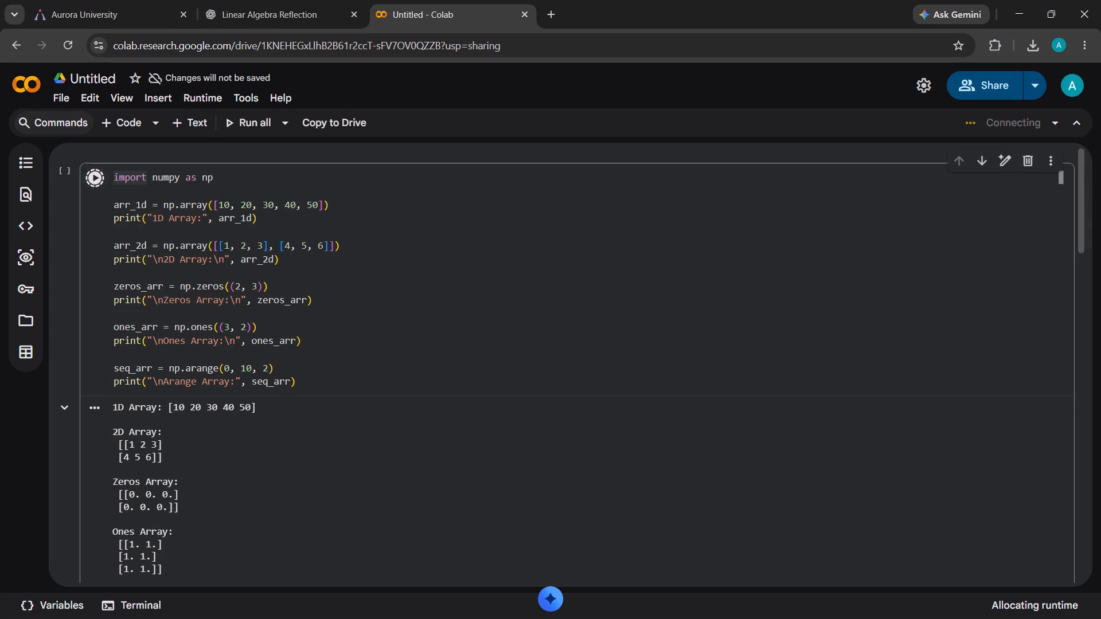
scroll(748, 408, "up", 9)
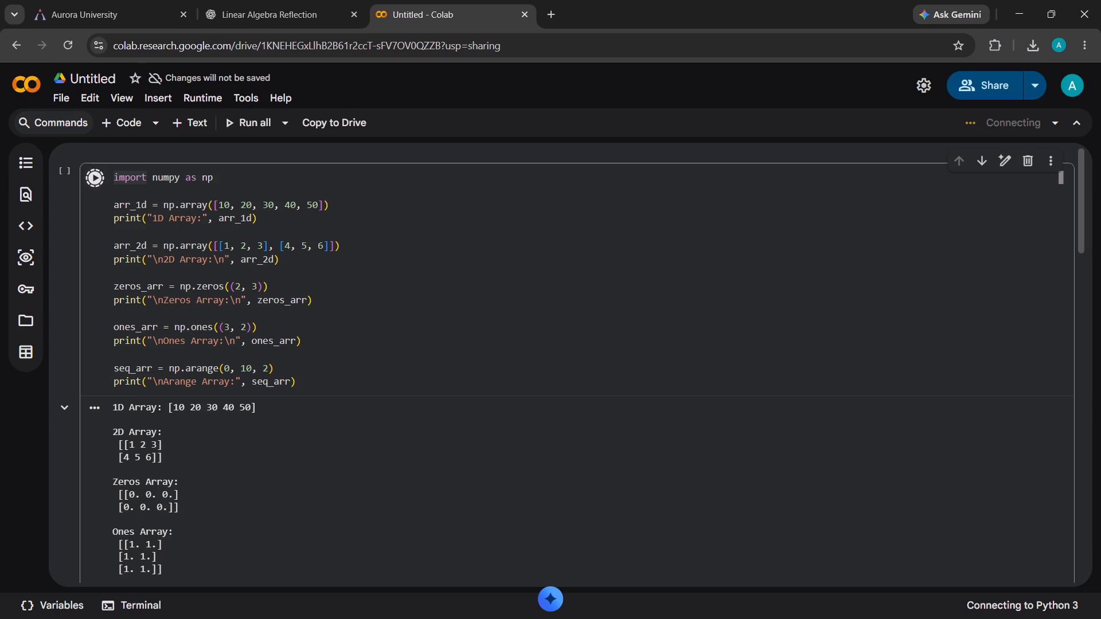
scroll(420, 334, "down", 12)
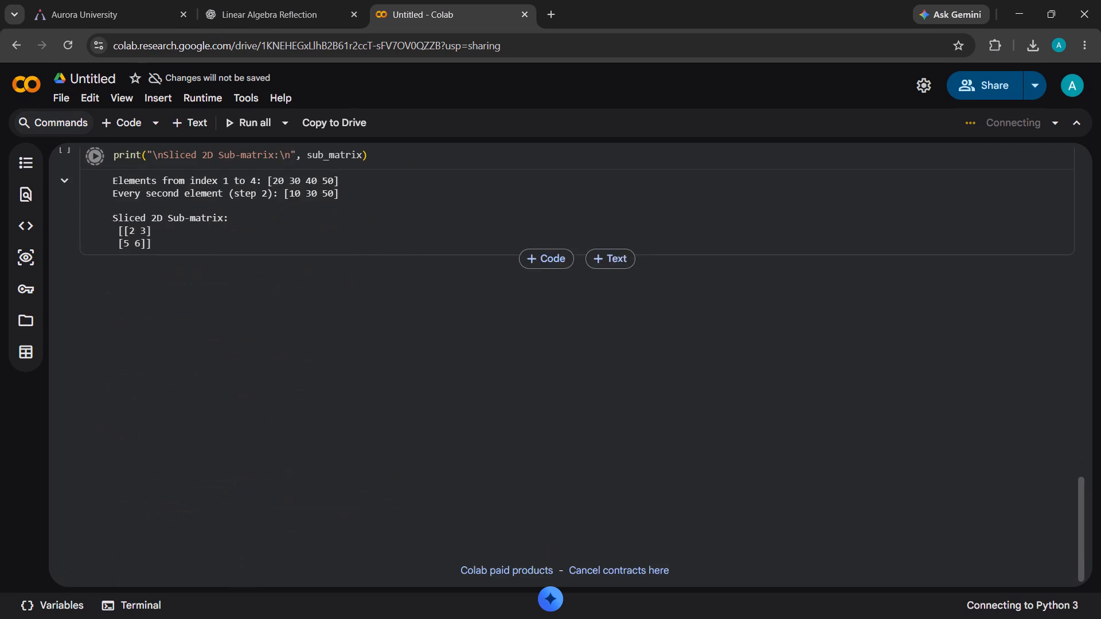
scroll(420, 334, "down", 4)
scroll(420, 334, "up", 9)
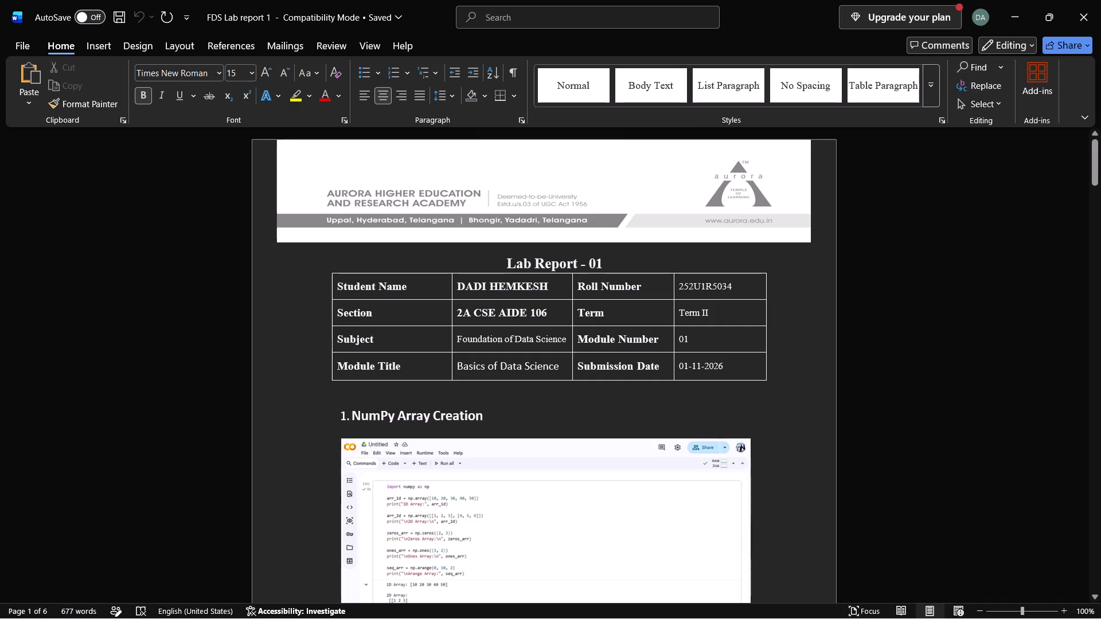
Switch to the Word report and check the code screenshot in the NumPy Array Creation section.
scroll(494, 450, "down", 1)
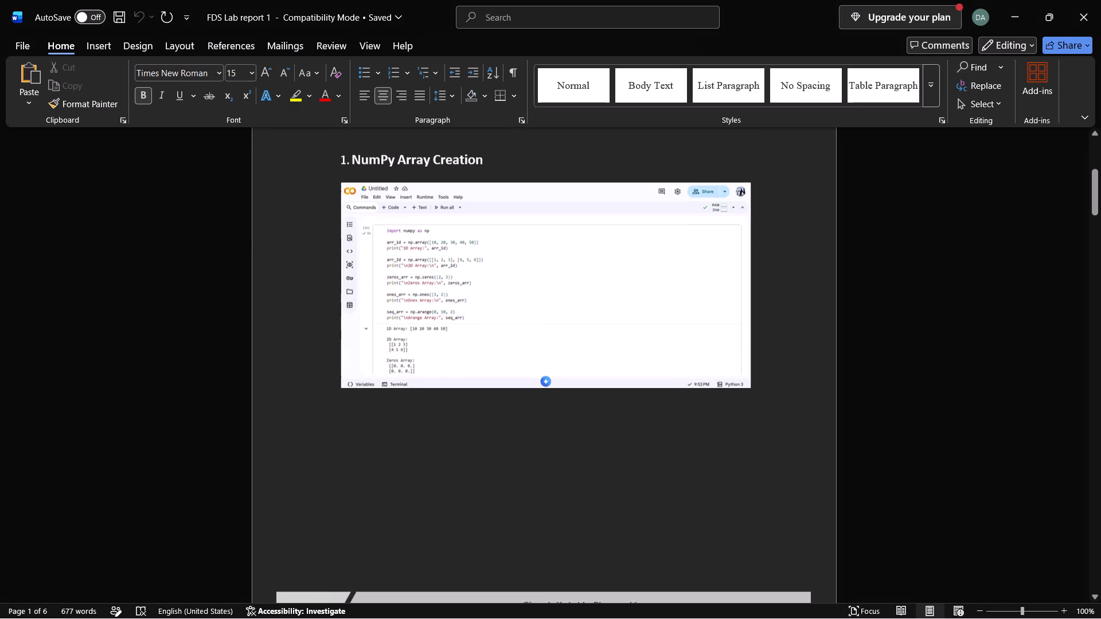
scroll(494, 450, "down", 1)
left_click(527, 369)
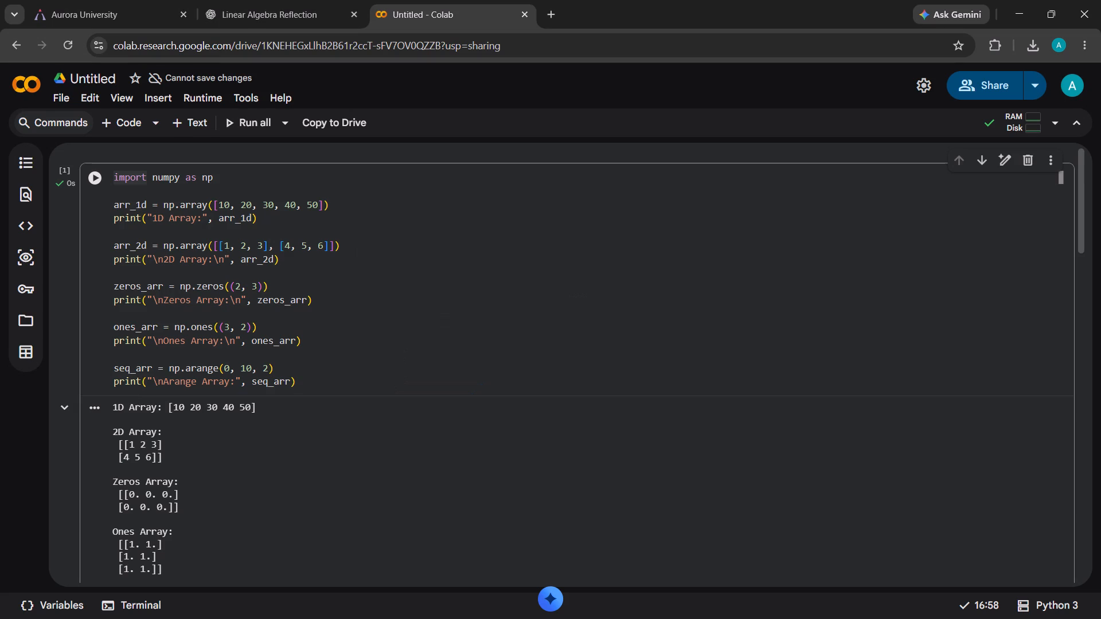
Capture the notebook's first cell with its output and replace the old screenshot under NumPy Array Creation in the Word report with it.
key("Print")
scroll(643, 441, "down", 1)
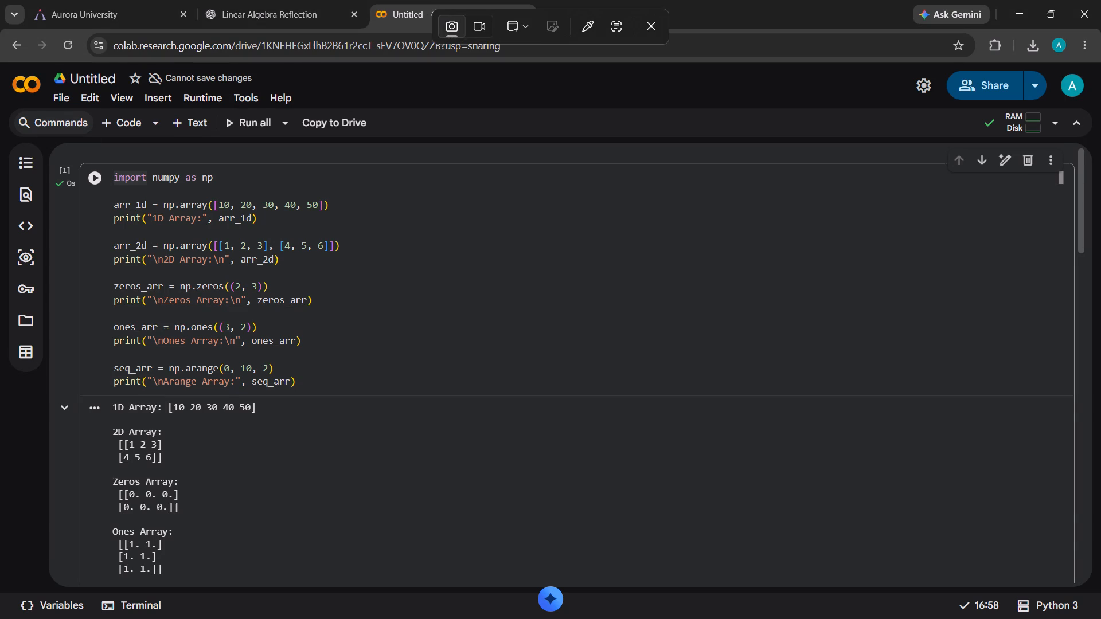
scroll(643, 441, "down", 1)
left_click(643, 441)
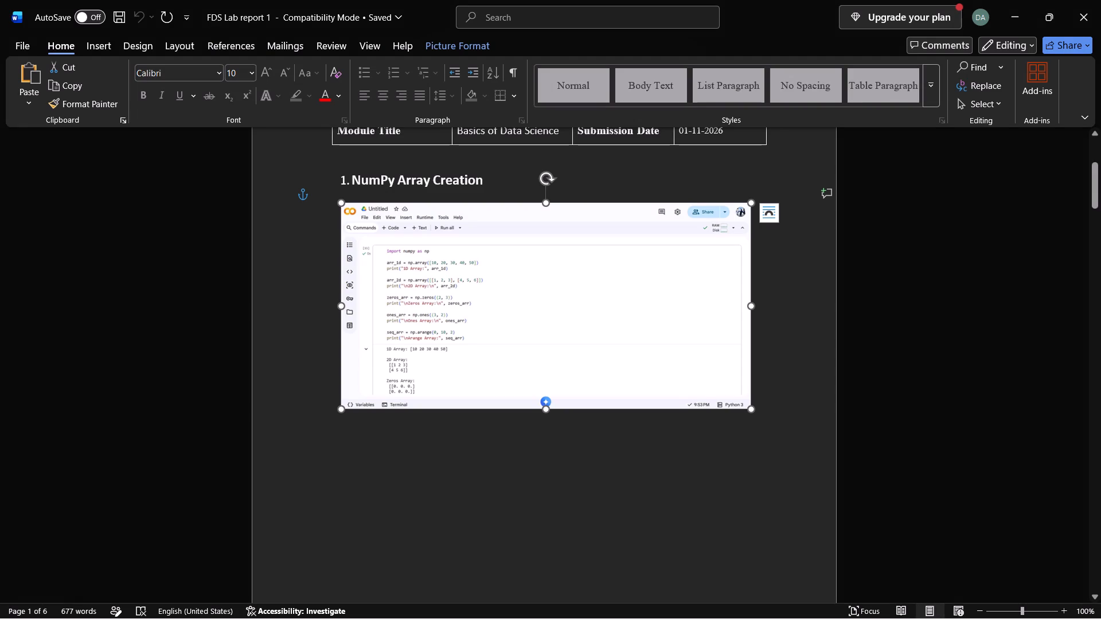
key("BackSpace")
key("ctrl+v")
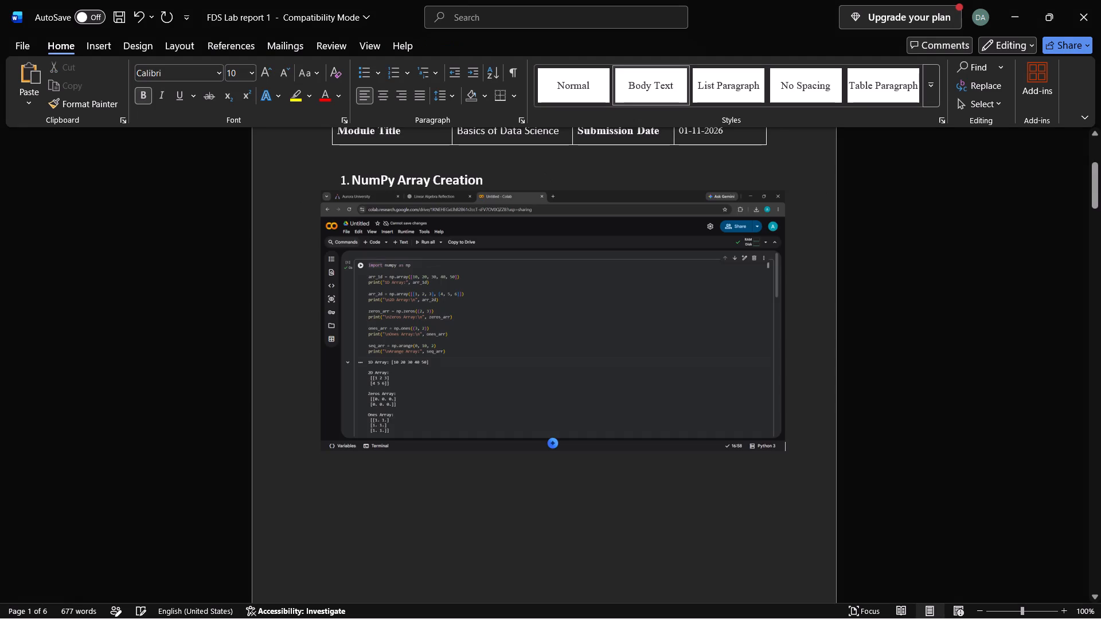
Replace the old code screenshot on the report's second page with a fresh capture of the notebook's second and third cells.
scroll(575, 504, "down", 3)
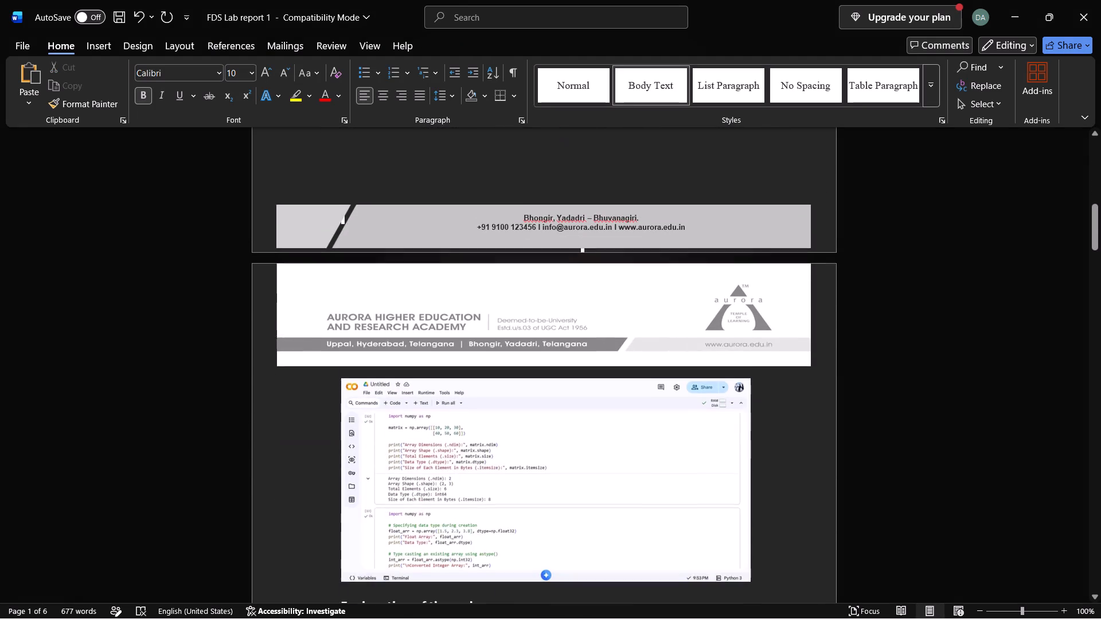
scroll(575, 504, "down", 1)
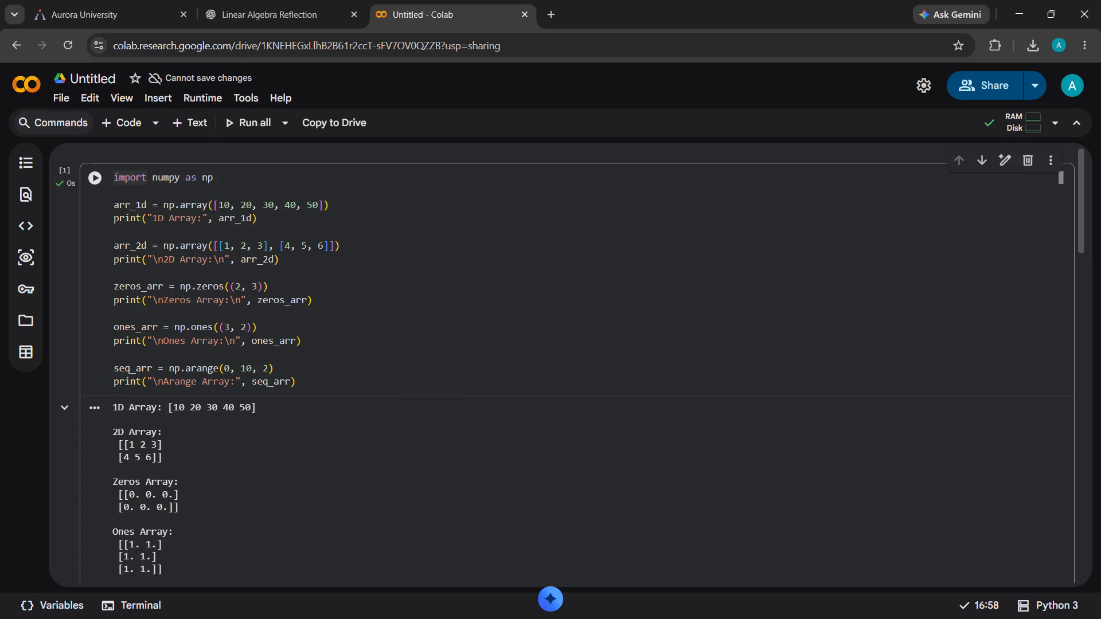
scroll(319, 453, "down", 10)
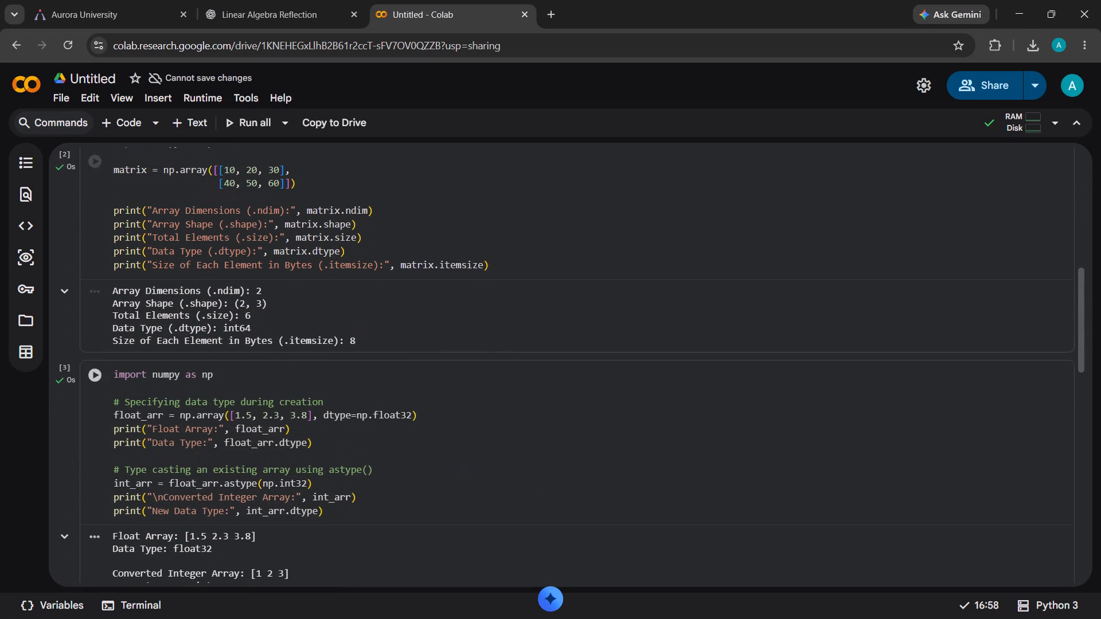
scroll(319, 453, "down", 1)
key("Print")
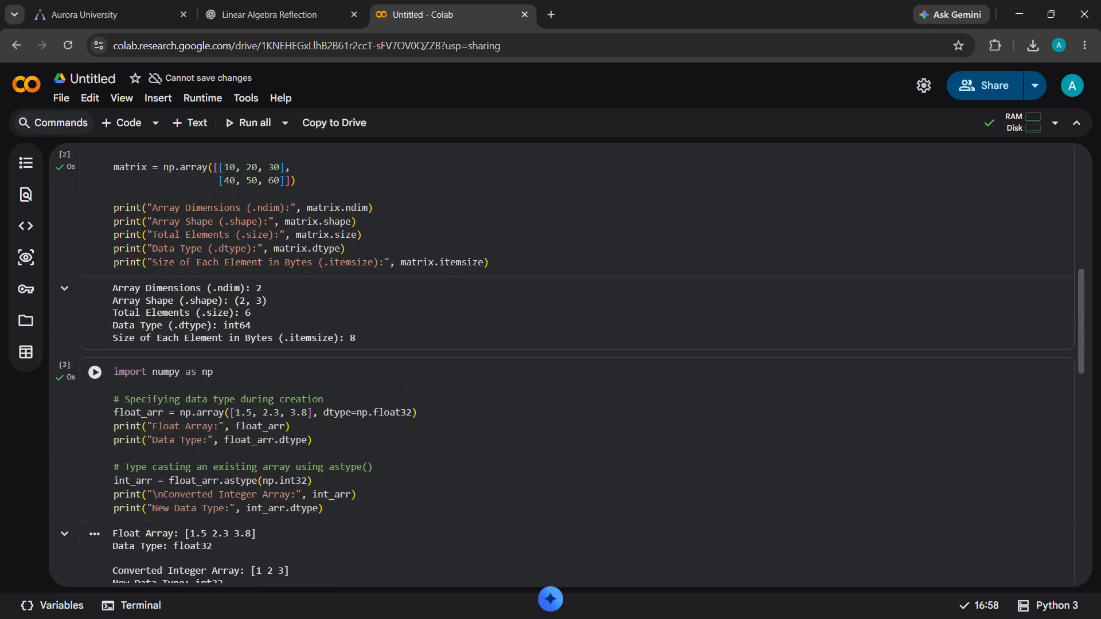
left_click(496, 326)
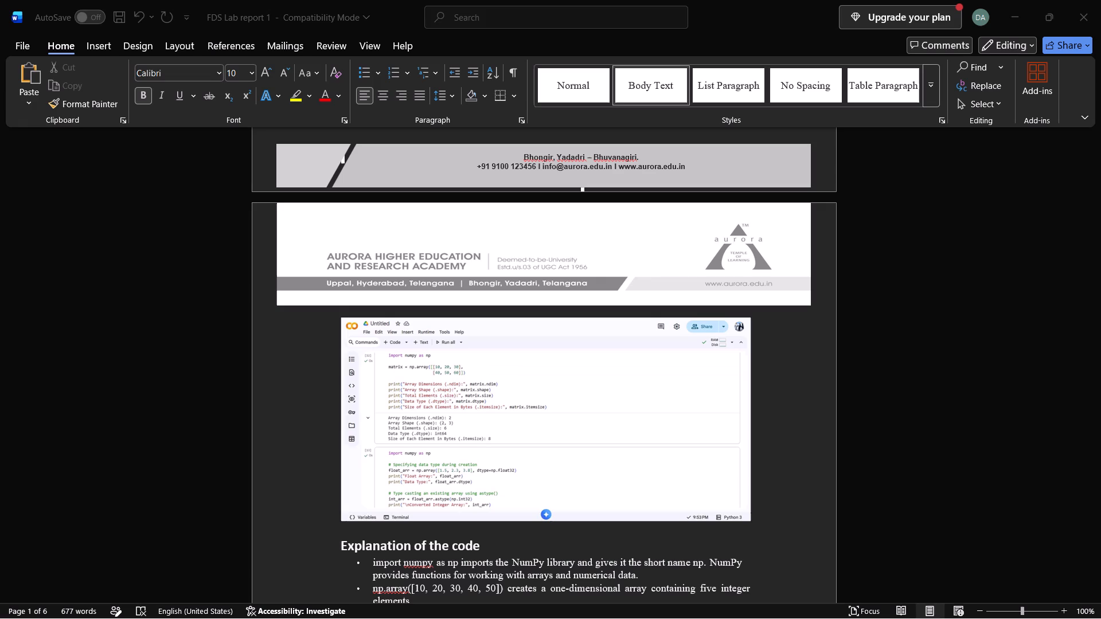
scroll(513, 449, "down", 1)
left_click(510, 302)
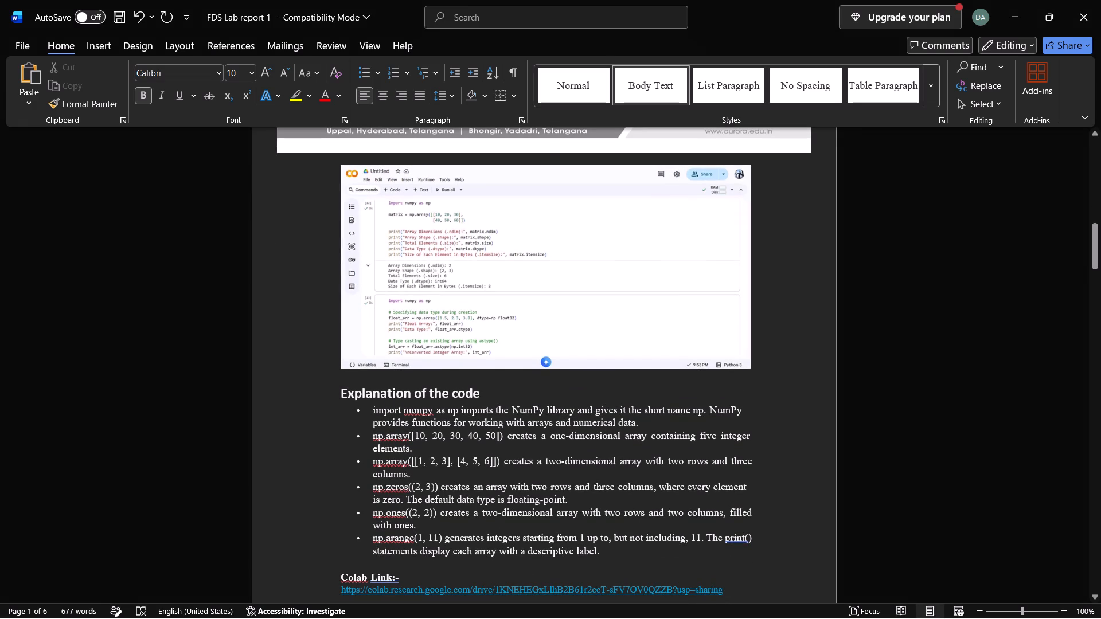
key("BackSpace")
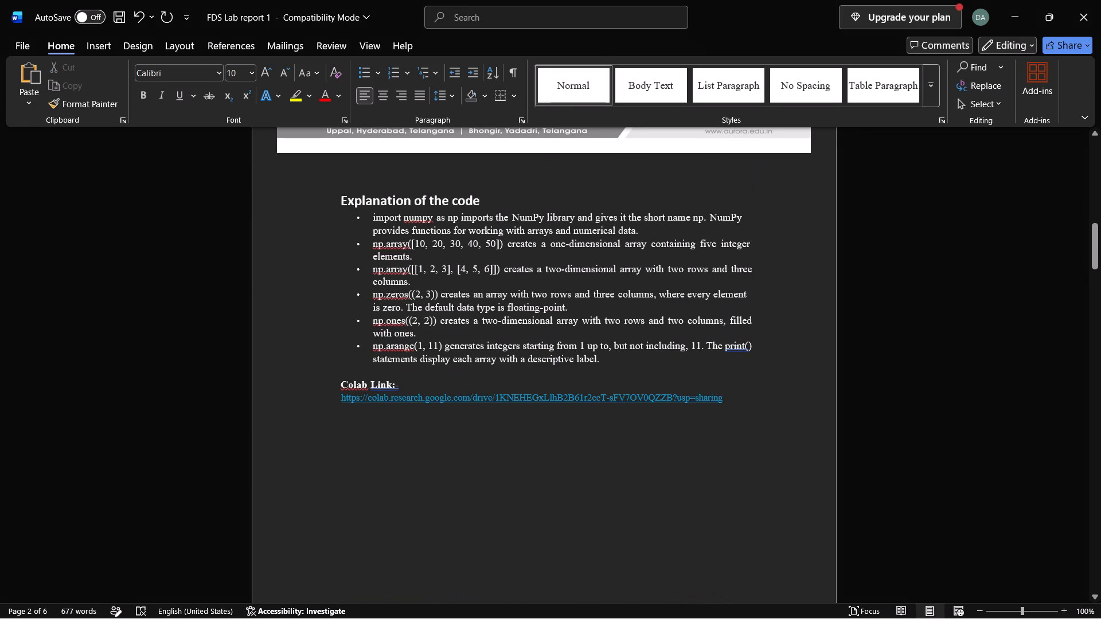
key("ctrl+v")
Copy the Colab link paragraph at the end of the NumPy Attributes section.
scroll(579, 416, "down", 5)
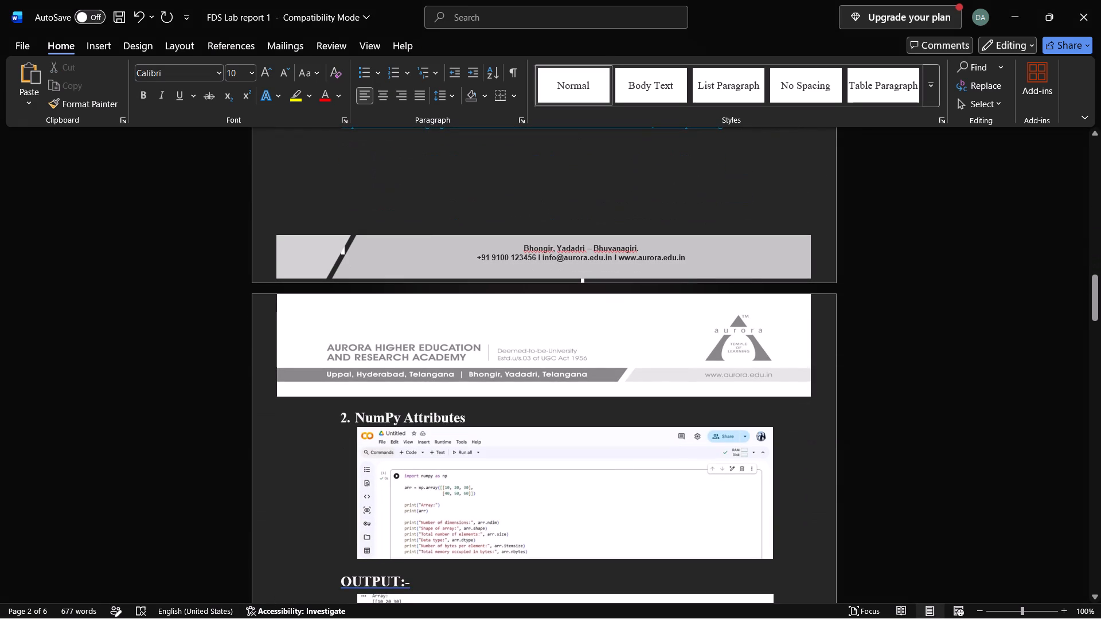
scroll(579, 416, "down", 2)
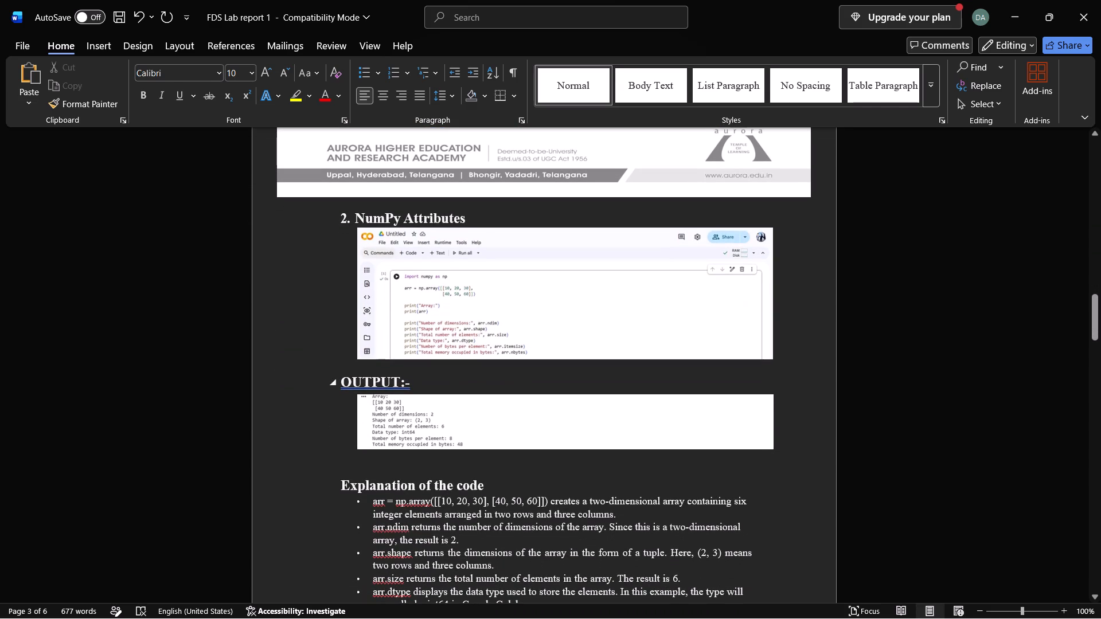
scroll(626, 362, "down", 1)
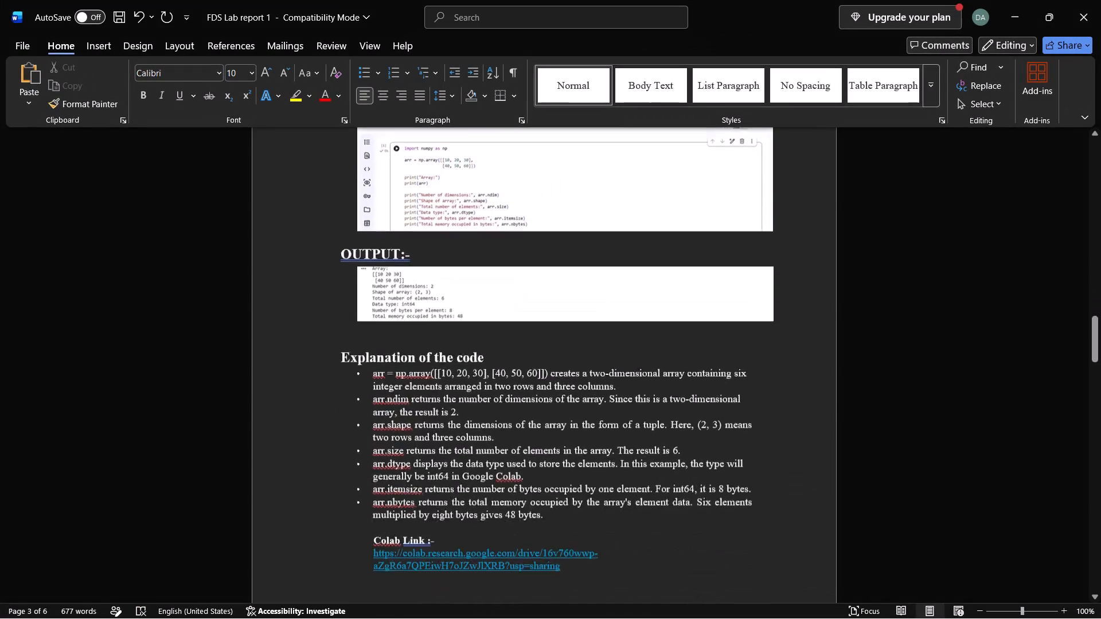
scroll(626, 362, "down", 2)
triple_click(544, 332)
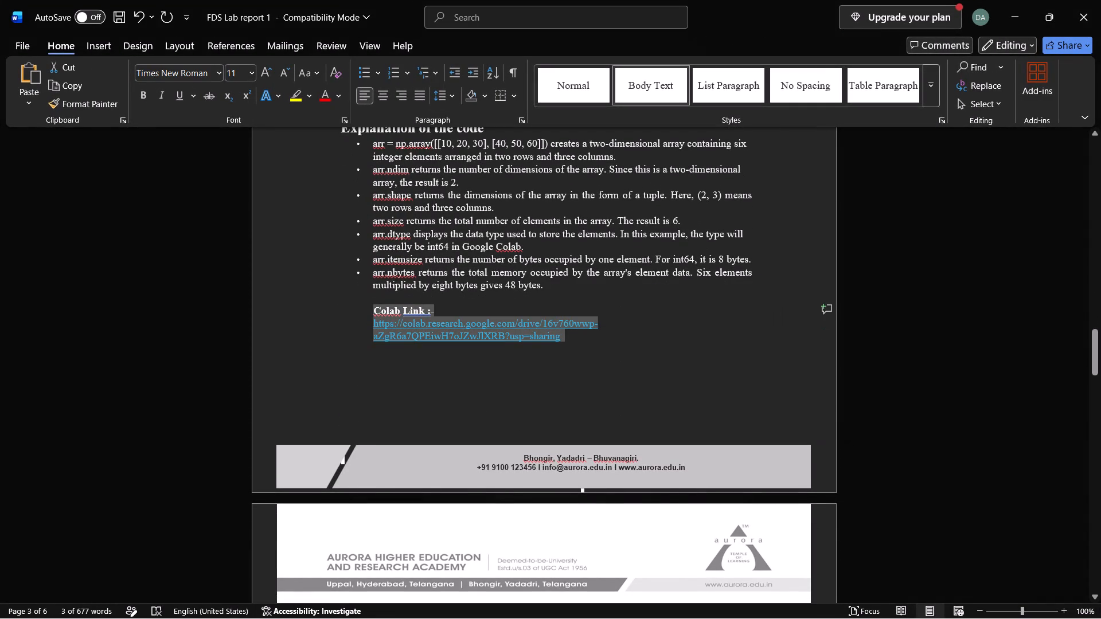
key("ctrl+c")
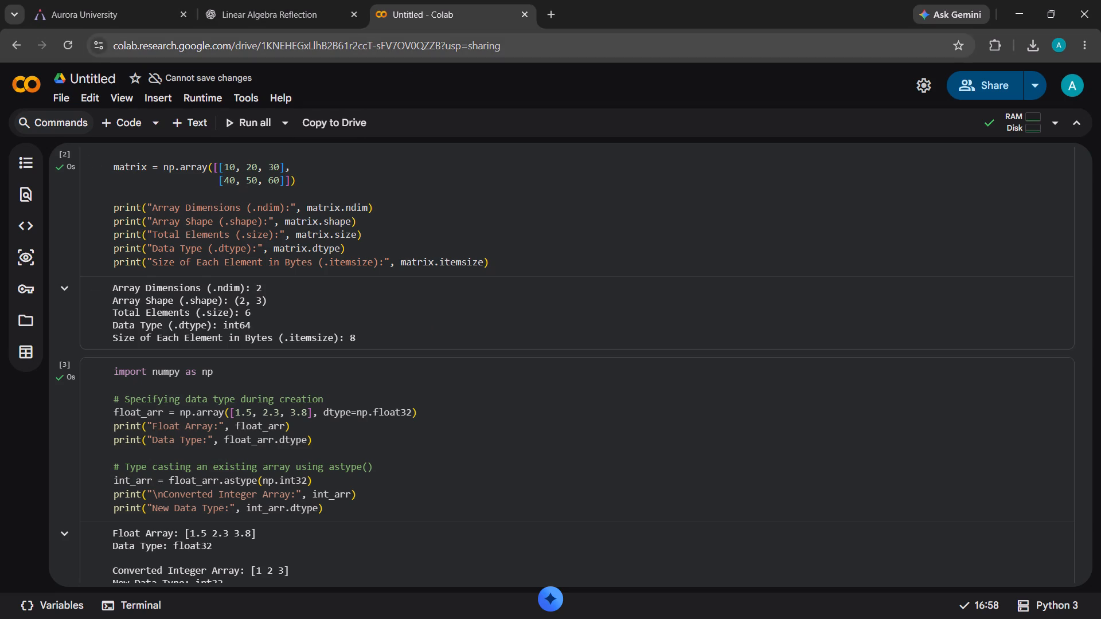
Open the copied link in the browser's Colab tab, stripping the "Colab Link :-" prefix from the address and leaving the current notebook.
left_click(304, 50)
key("ctrl+v")
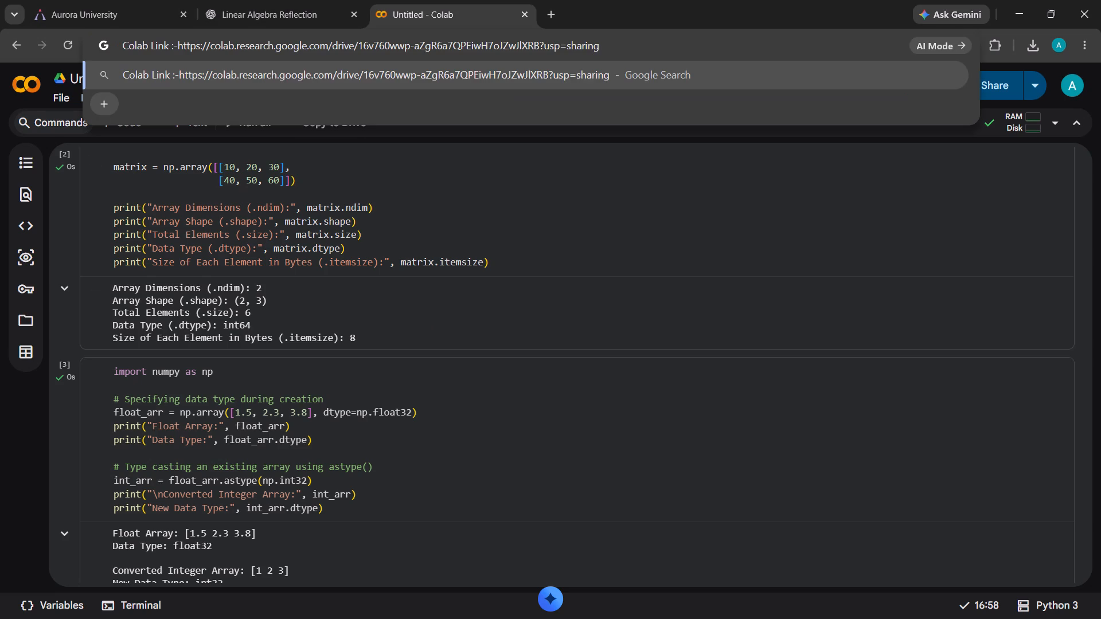
left_click(177, 41)
key("BackSpace")
key("BackSpace")
key("BackSpace")
key("BackSpace")
key("BackSpace")
key("BackSpace")
key("BackSpace")
key("BackSpace")
key("BackSpace")
key("BackSpace")
key("BackSpace")
key("BackSpace")
key("BackSpace")
key("BackSpace")
key("BackSpace")
key("BackSpace")
key("BackSpace")
key("BackSpace")
key("BackSpace")
key("BackSpace")
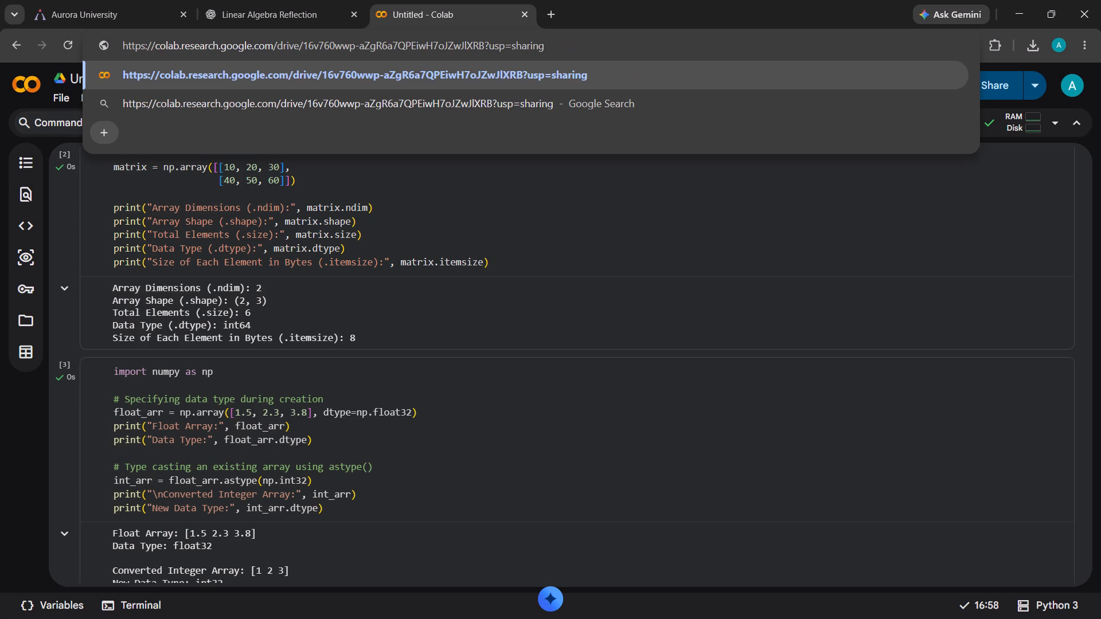
key("Return")
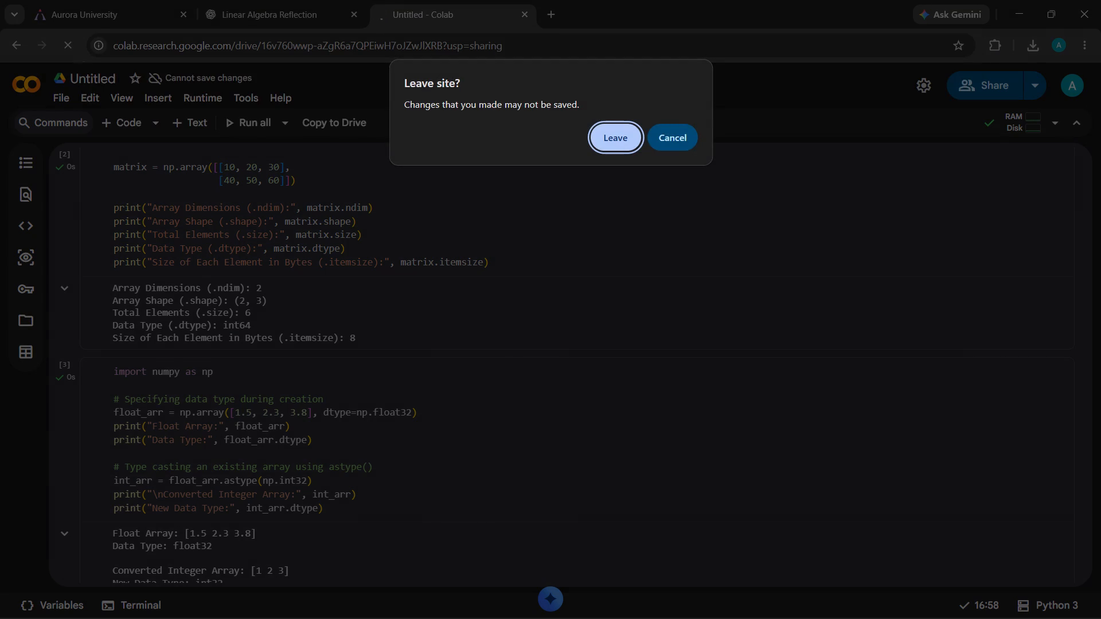
left_click(603, 142)
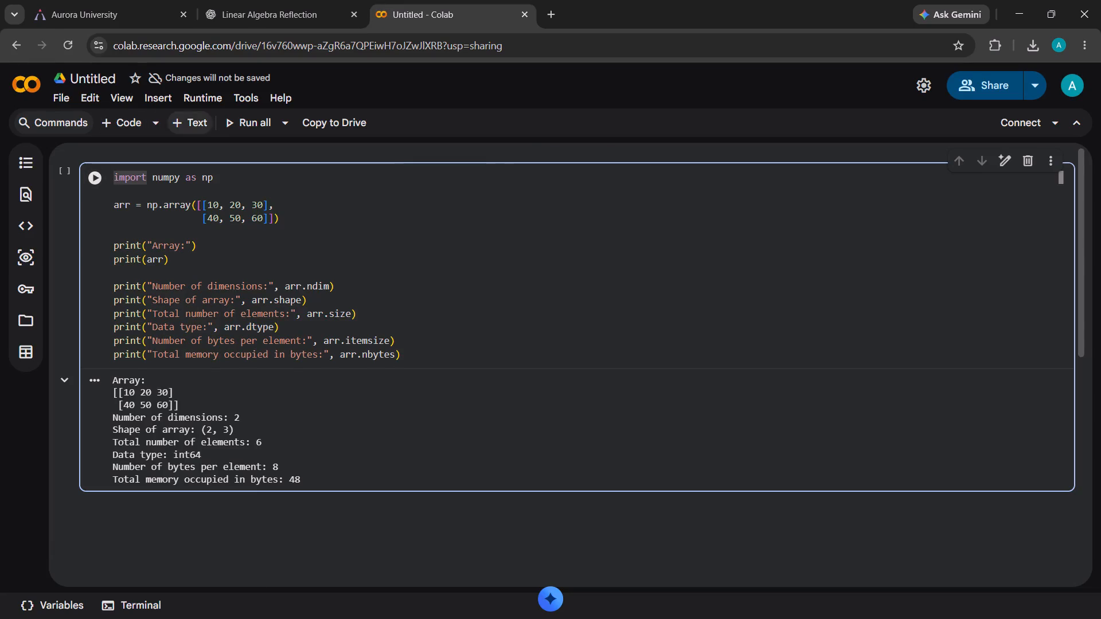
Run all cells of the NumPy Attributes notebook, allowing it to run despite its outside authorship.
left_click(243, 130)
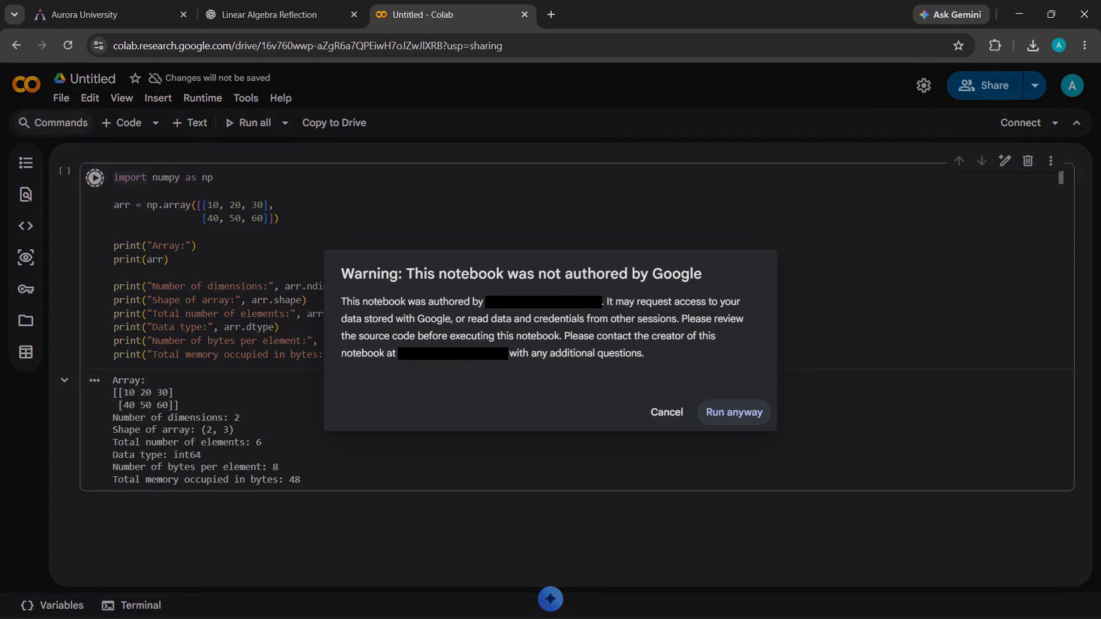
left_click(752, 412)
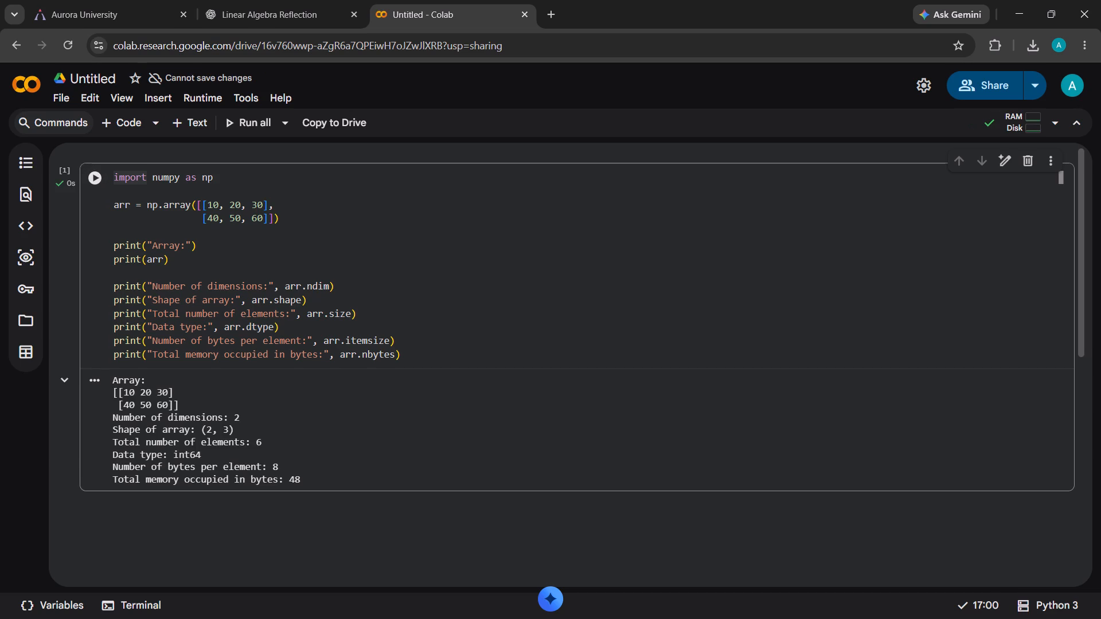
Capture a screenshot of the Colab window showing the whole array attributes cell and its output.
scroll(752, 412, "down", 2)
scroll(752, 412, "up", 3)
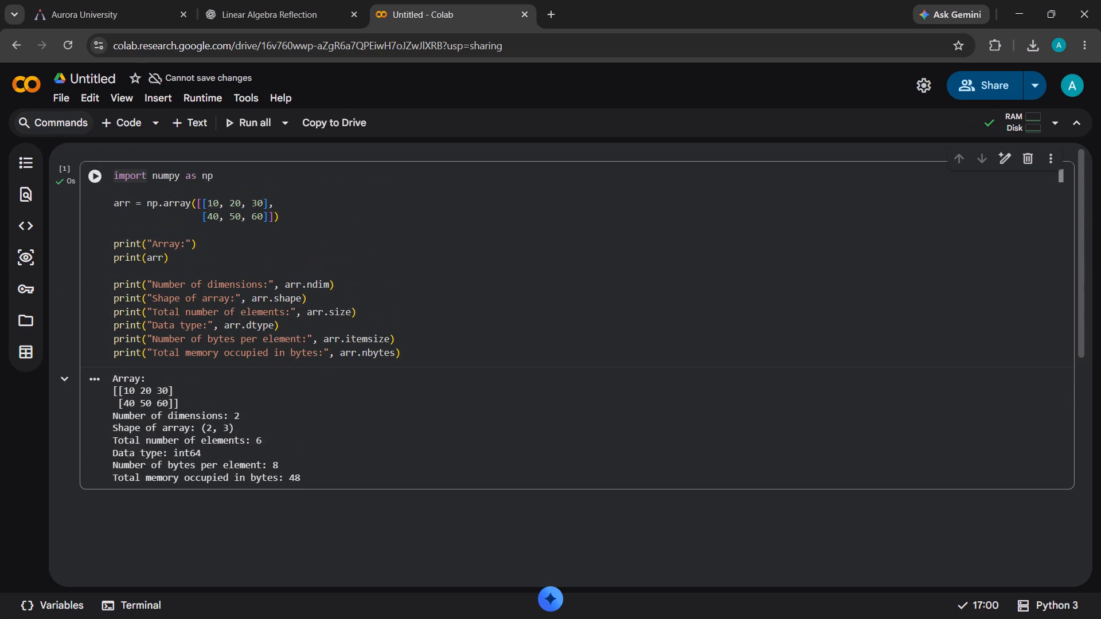
key("Print")
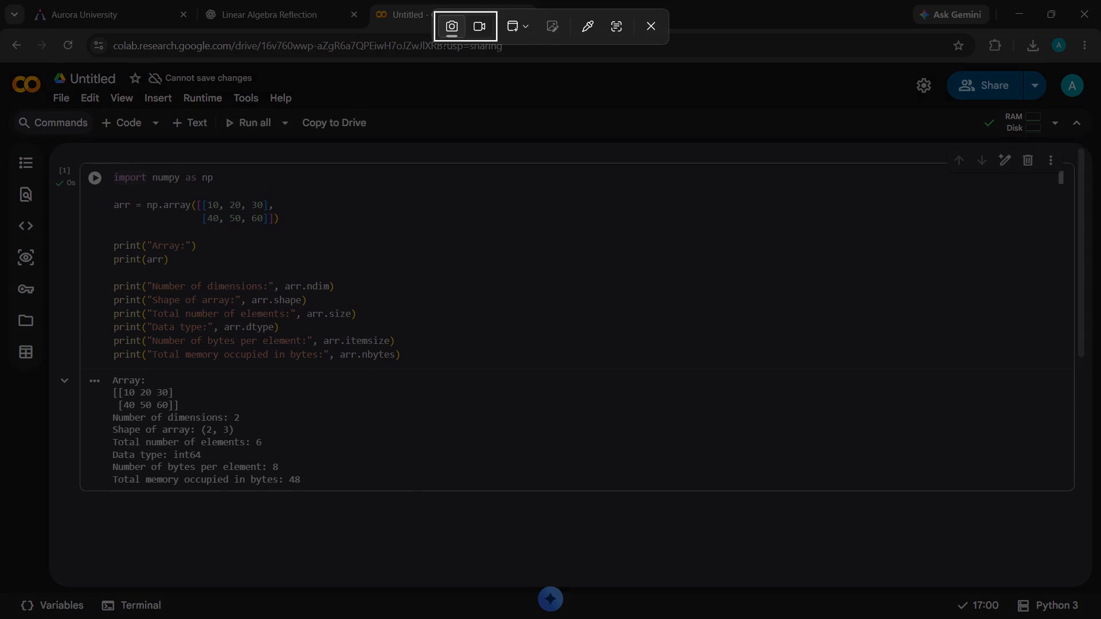
left_click(555, 304)
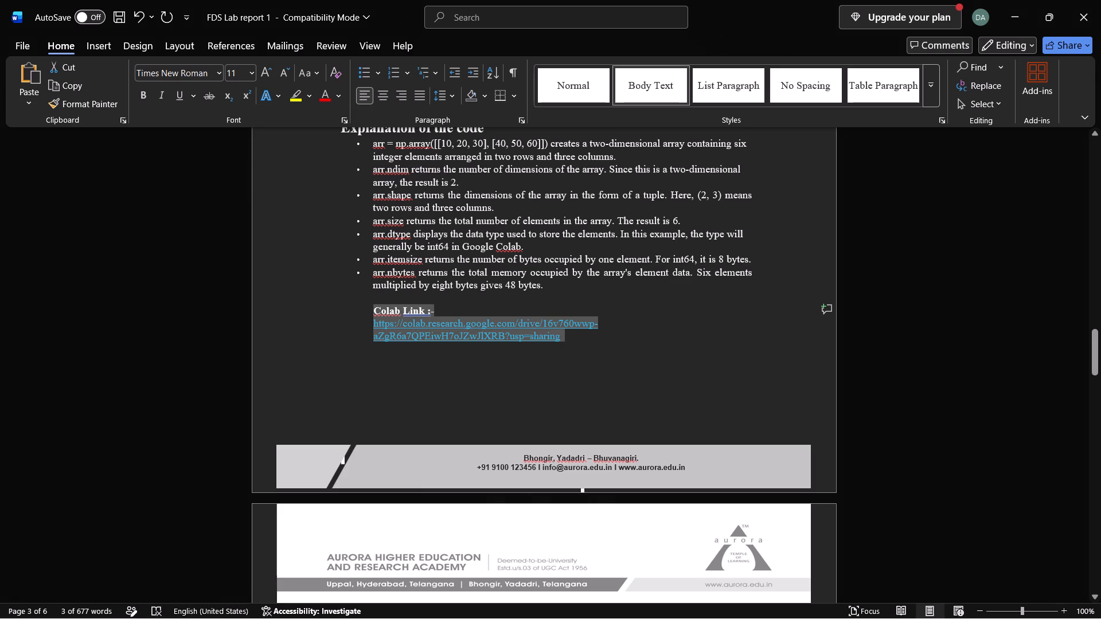
In the Word report, delete the output screenshot, the OUTPUT:- heading and the code screenshot from the NumPy Attributes section.
scroll(556, 340, "up", 3)
scroll(556, 340, "down", 1)
left_click(515, 375)
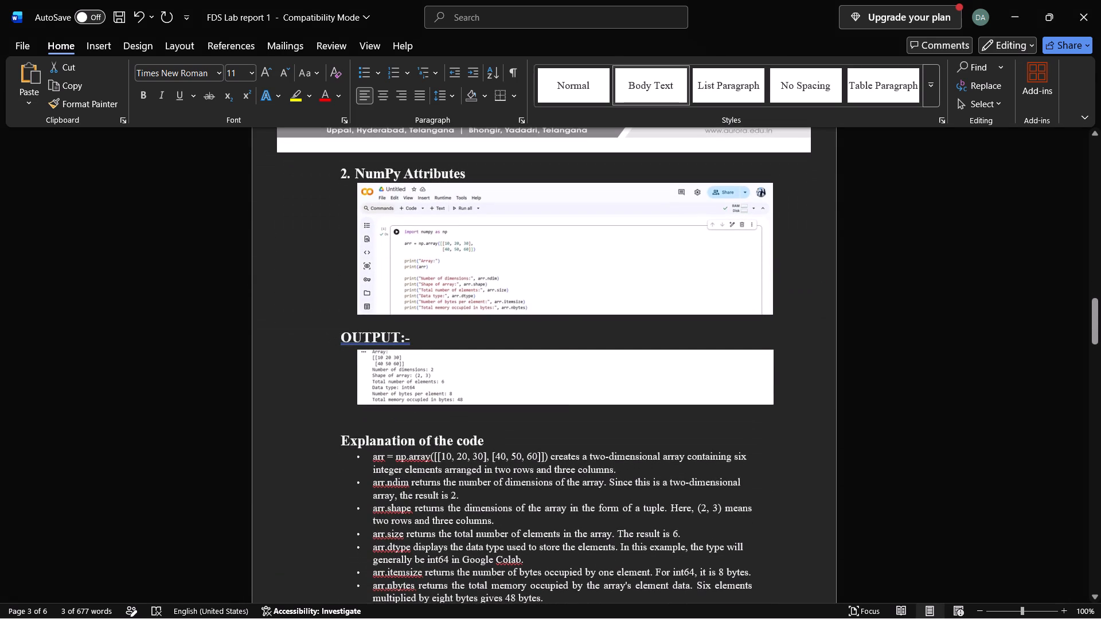
key("BackSpace")
left_click(442, 327)
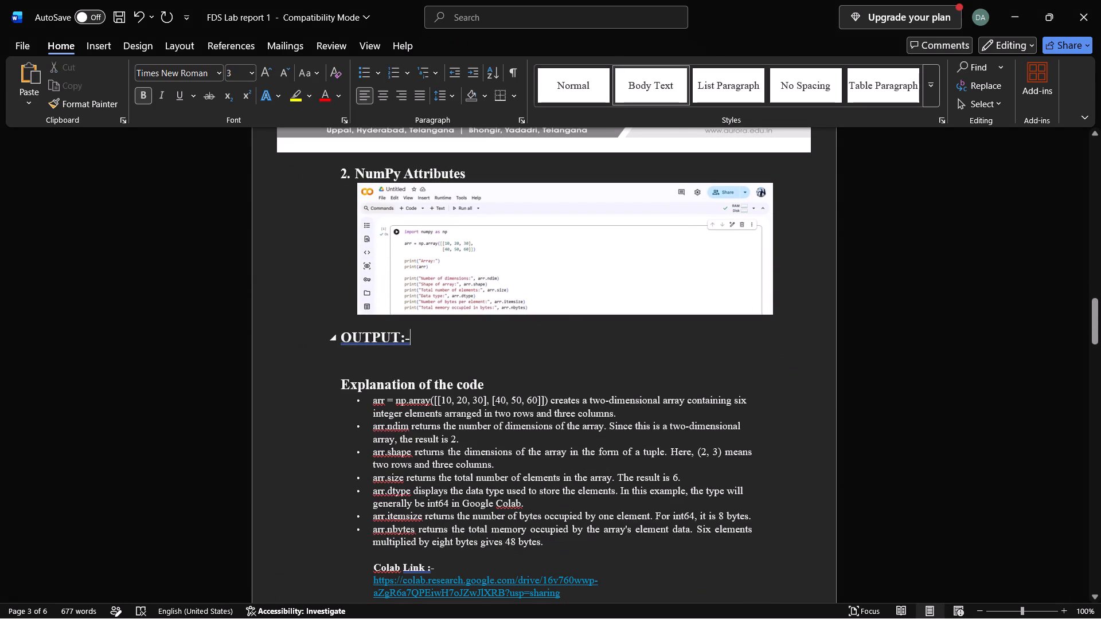
key("BackSpace")
key("BackSpace")
key("BackSpace")
key("BackSpace")
key("BackSpace")
key("BackSpace")
key("BackSpace")
key("BackSpace")
key("BackSpace")
key("BackSpace")
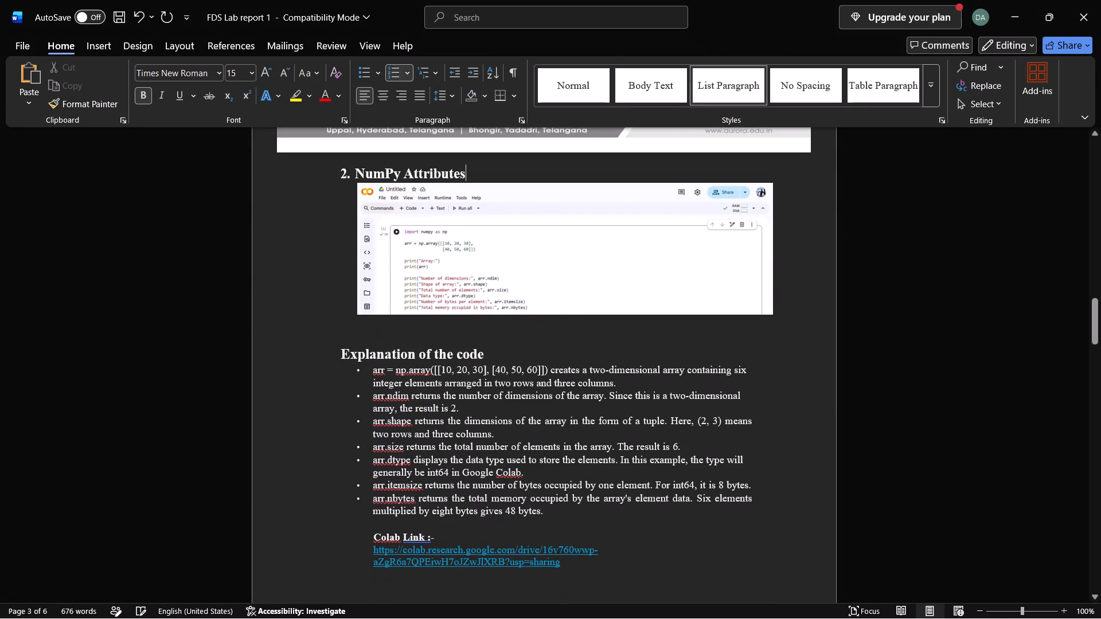
left_click(573, 267)
key("BackSpace")
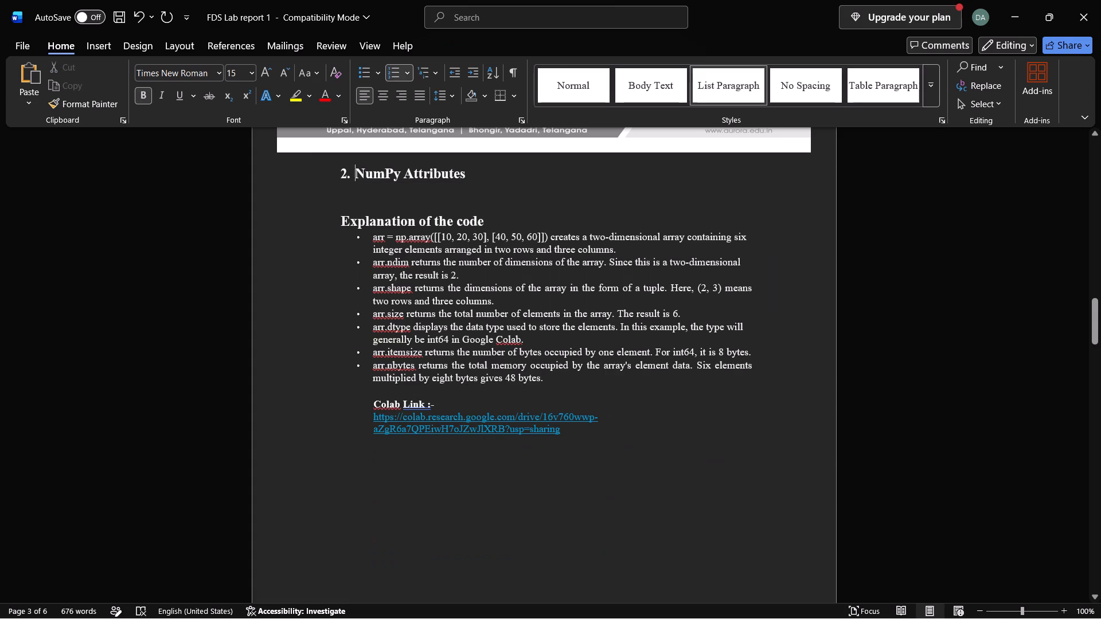
Paste the new notebook screenshot on its own line below the NumPy Attributes heading and remove that line's list number.
key("Right")
key("Right")
key("Right")
key("Right")
key("Right")
key("Right")
key("Right")
key("Right")
key("Right")
key("Right")
key("Right")
key("Right")
key("Right")
key("Right")
key("Right")
key("Right")
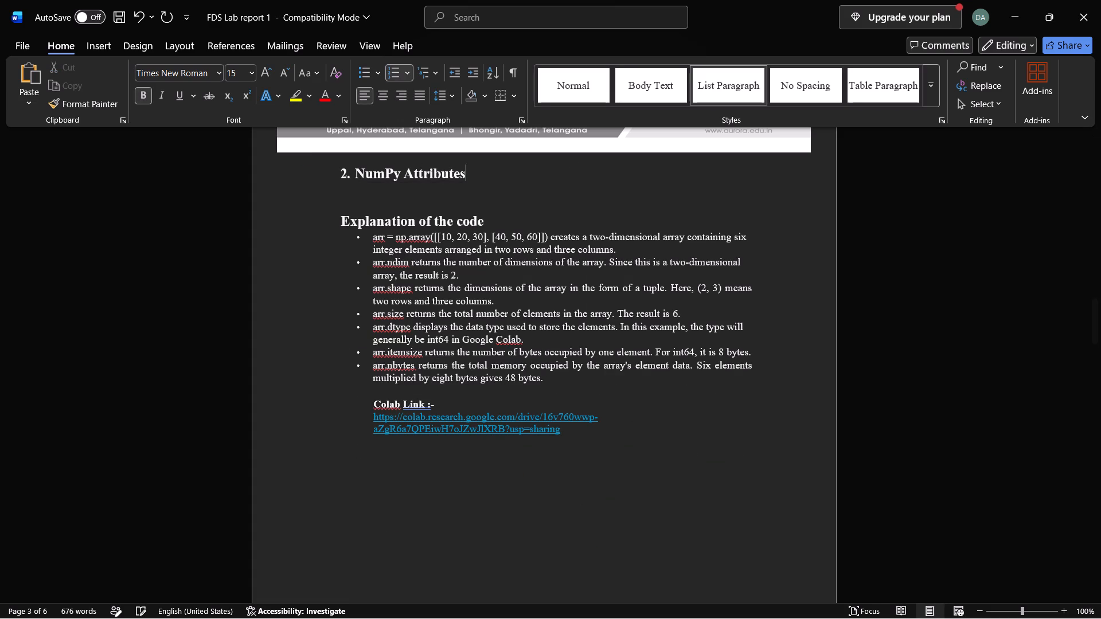
key("Return")
key("ctrl+v")
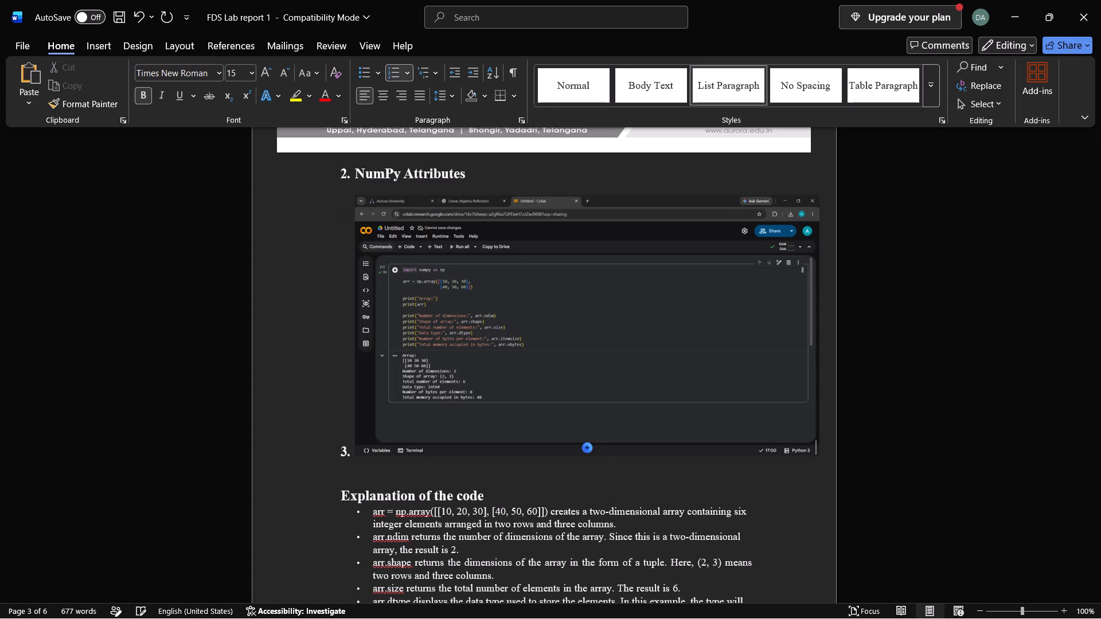
left_click(352, 449)
key("BackSpace")
Look through the remaining report sections from NumPy Data Types onward, checking their screenshots and Colab links.
scroll(352, 449, "down", 7)
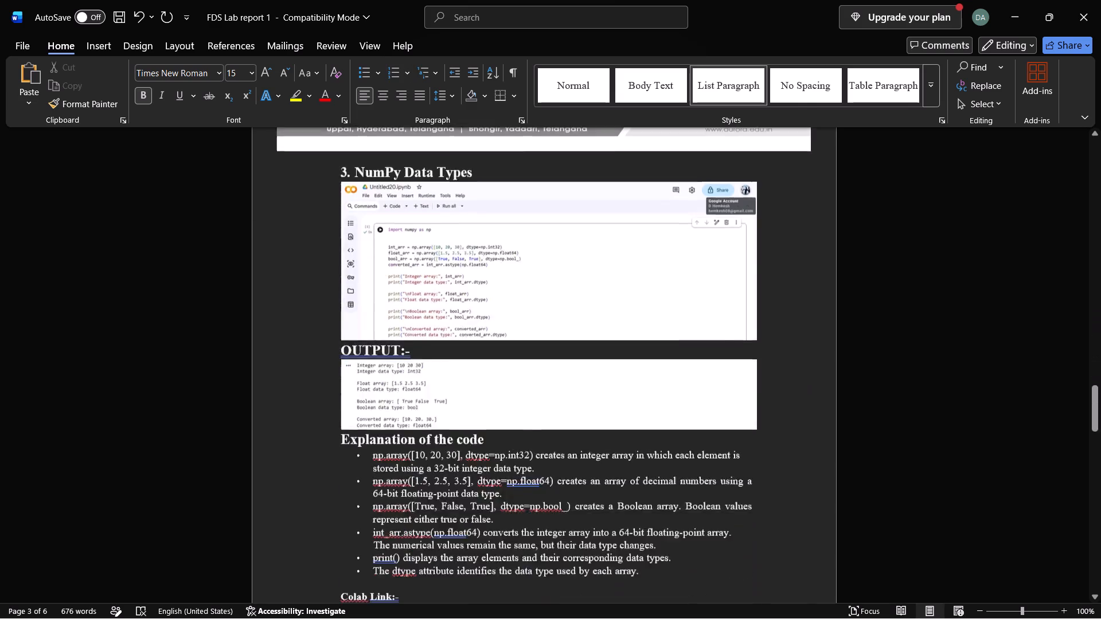
scroll(352, 449, "down", 11)
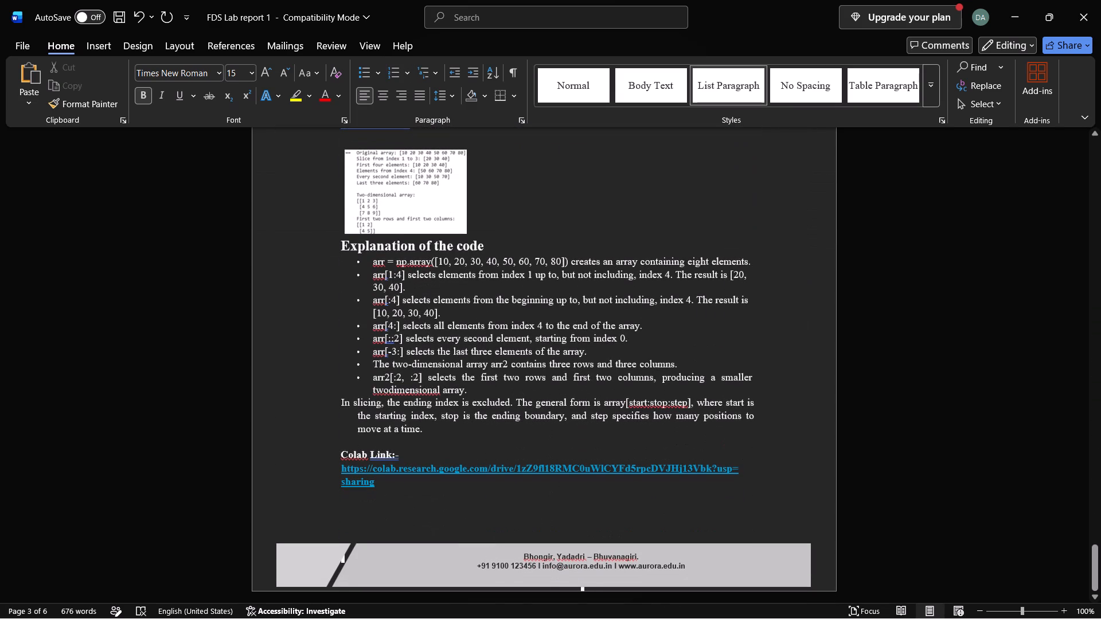
scroll(352, 449, "down", 1)
scroll(352, 449, "up", 5)
scroll(352, 449, "down", 1)
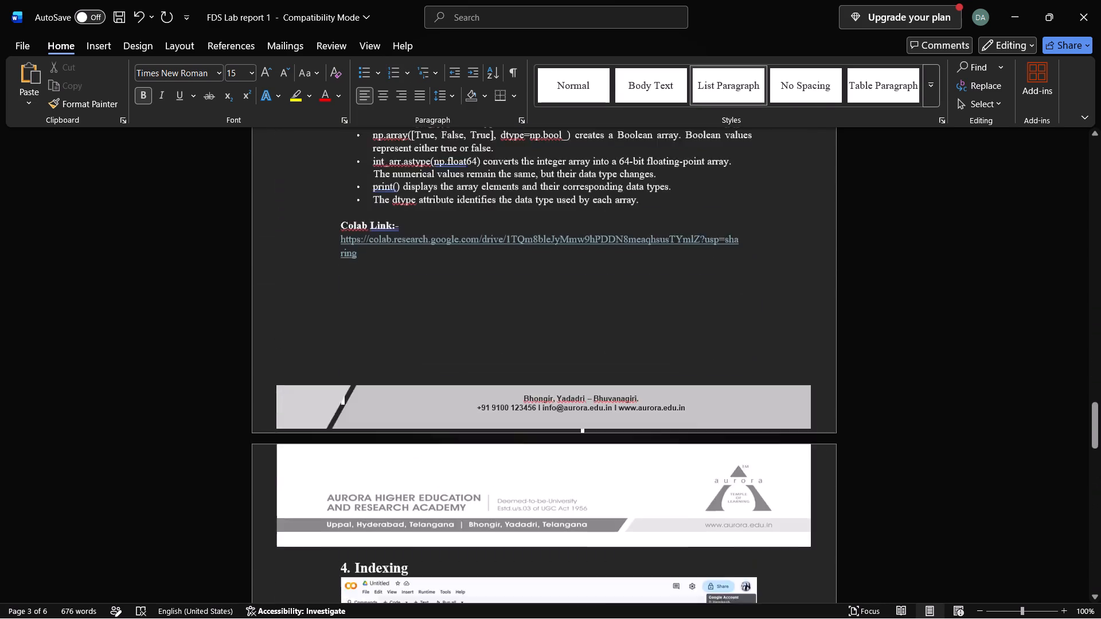
scroll(352, 449, "down", 2)
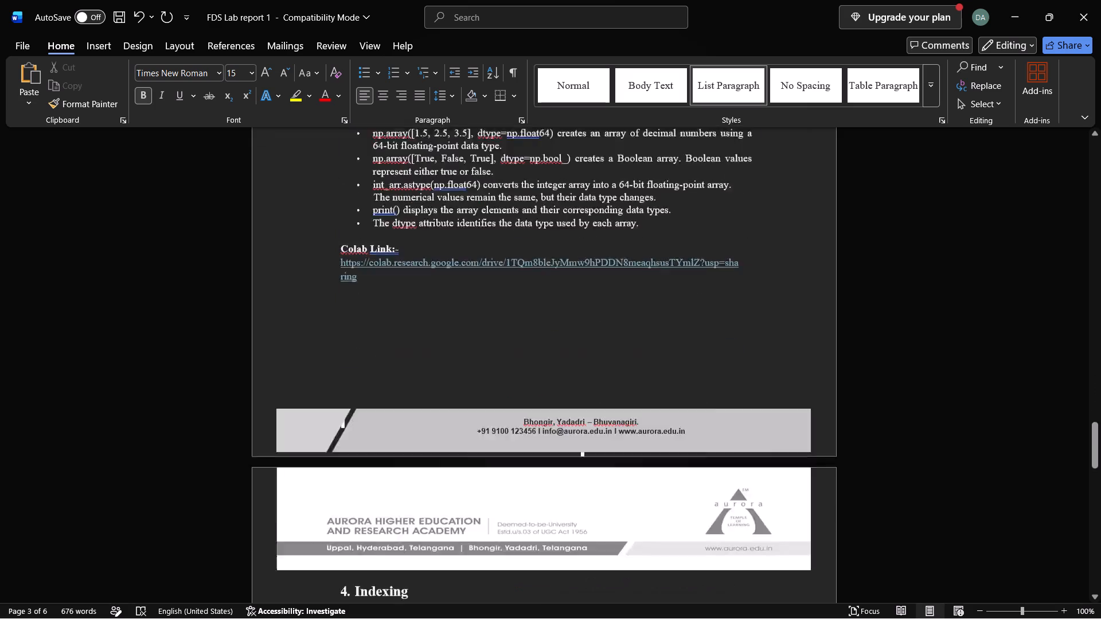
Copy the Colab link at the end of the report's NumPy Data Types section.
scroll(352, 449, "down", 1)
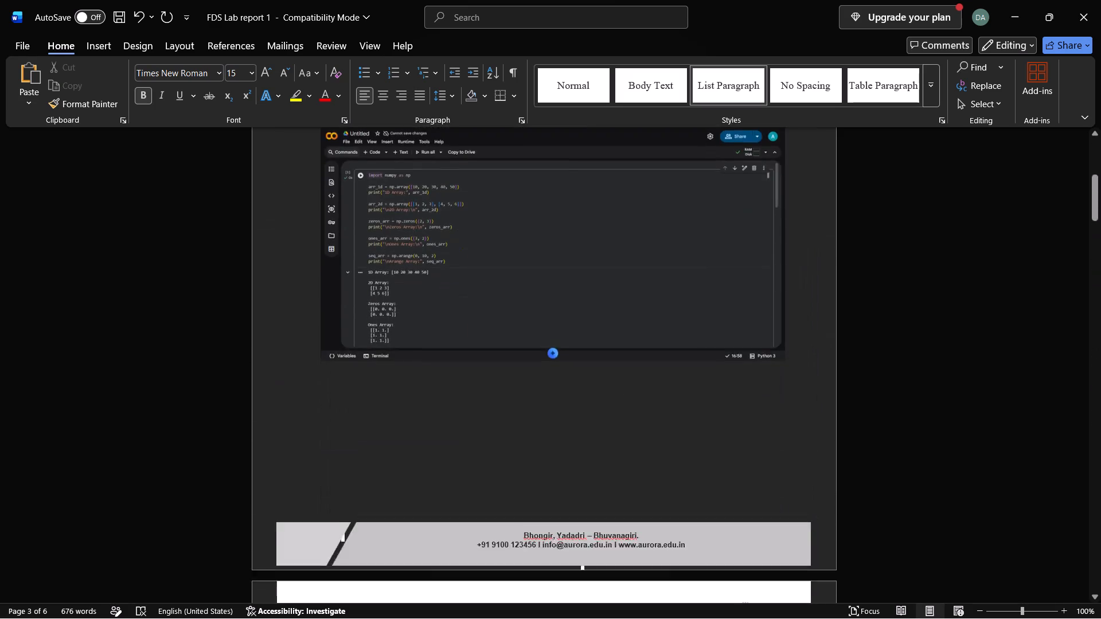
scroll(352, 449, "down", 8)
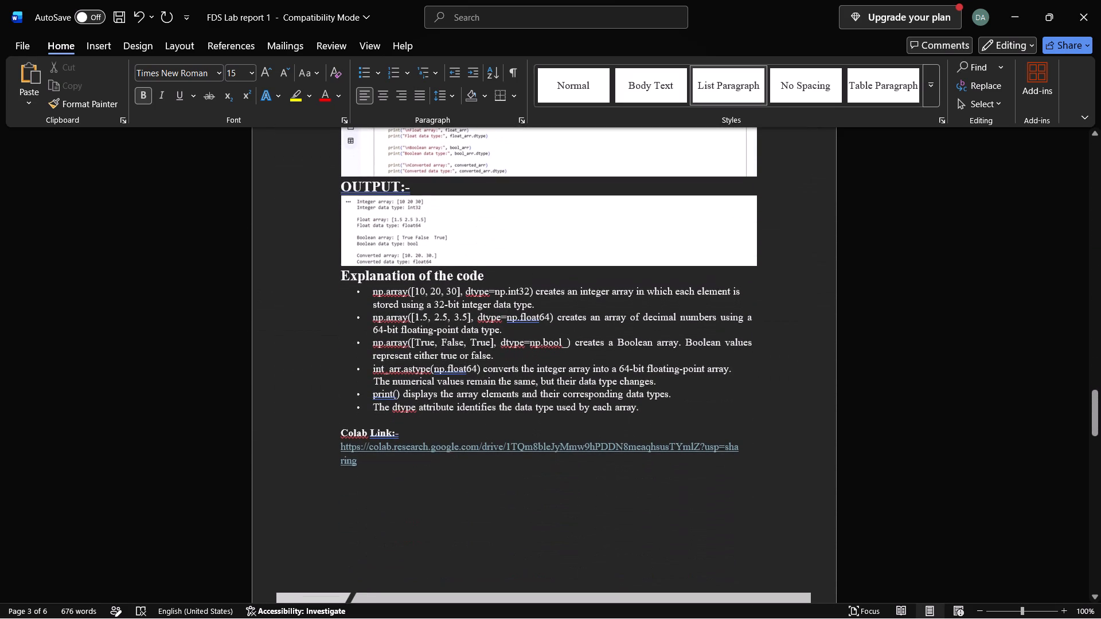
scroll(352, 449, "up", 2)
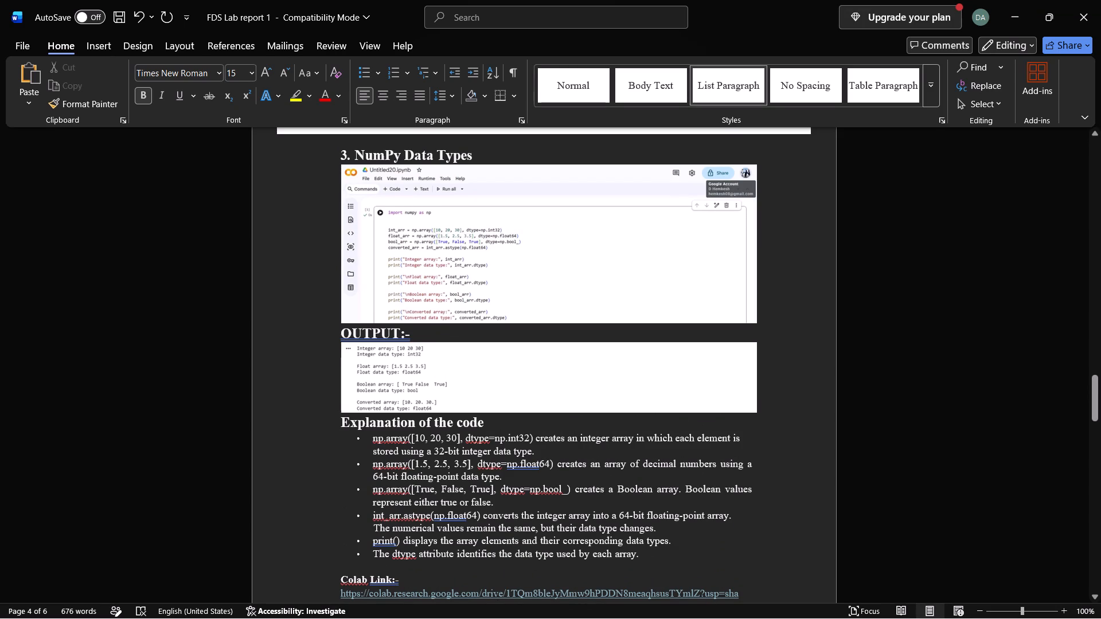
scroll(517, 378, "down", 1)
double_click(451, 504)
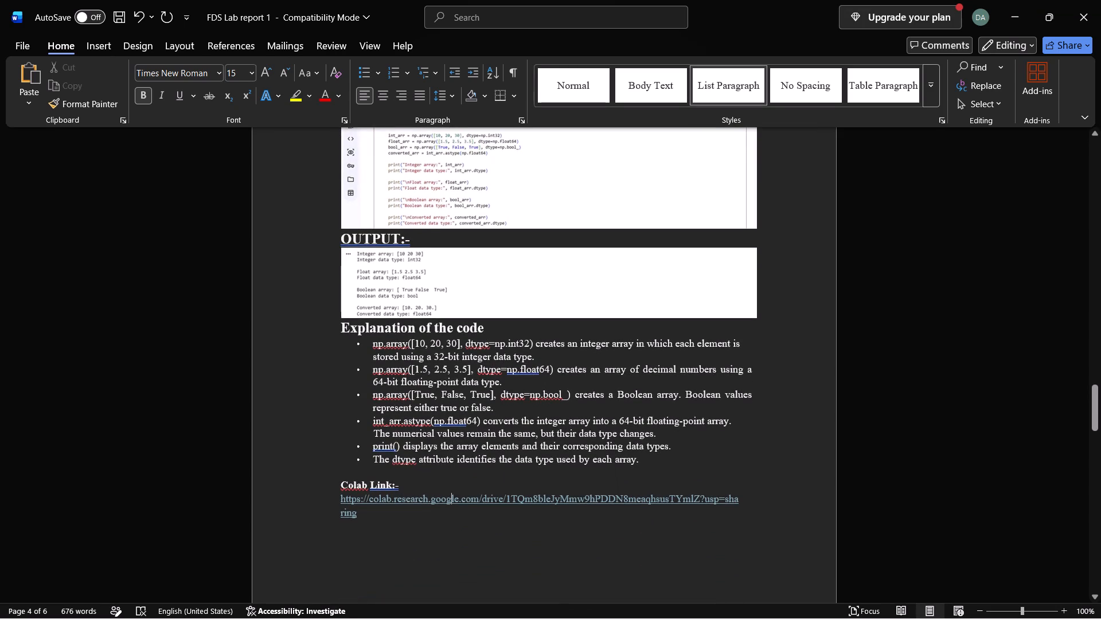
double_click(451, 504)
double_click(451, 504)
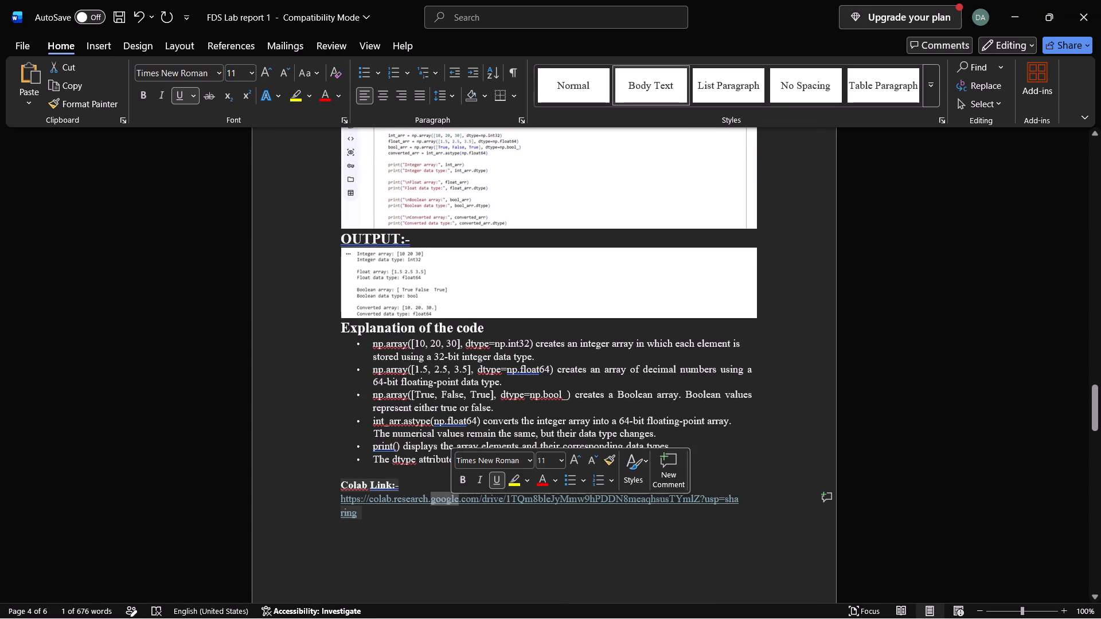
double_click(451, 504)
double_click(451, 504)
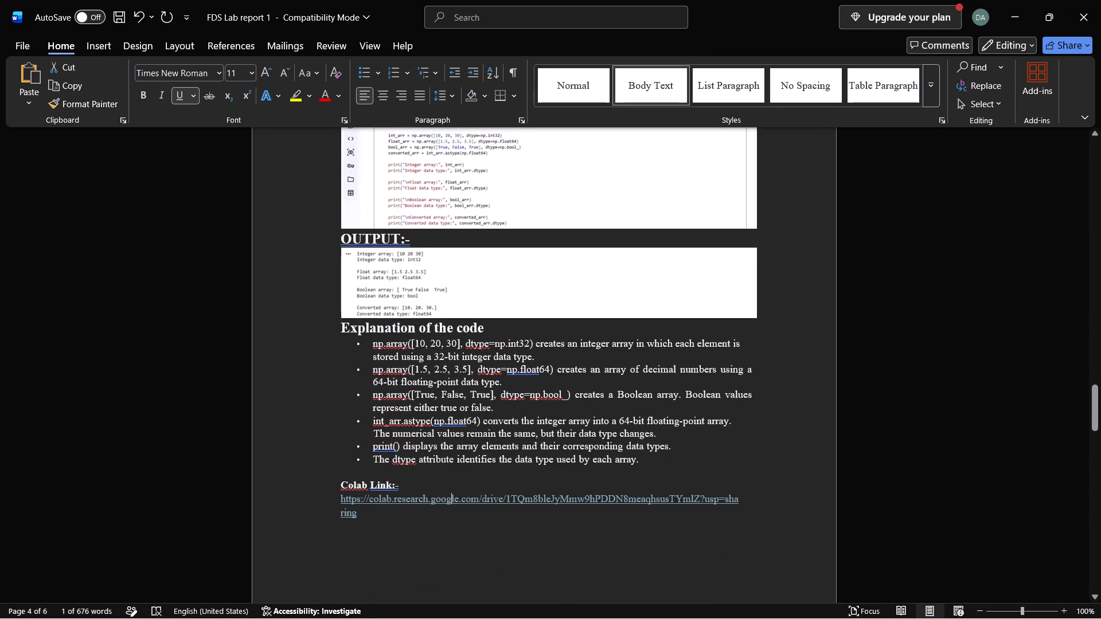
triple_click(451, 504)
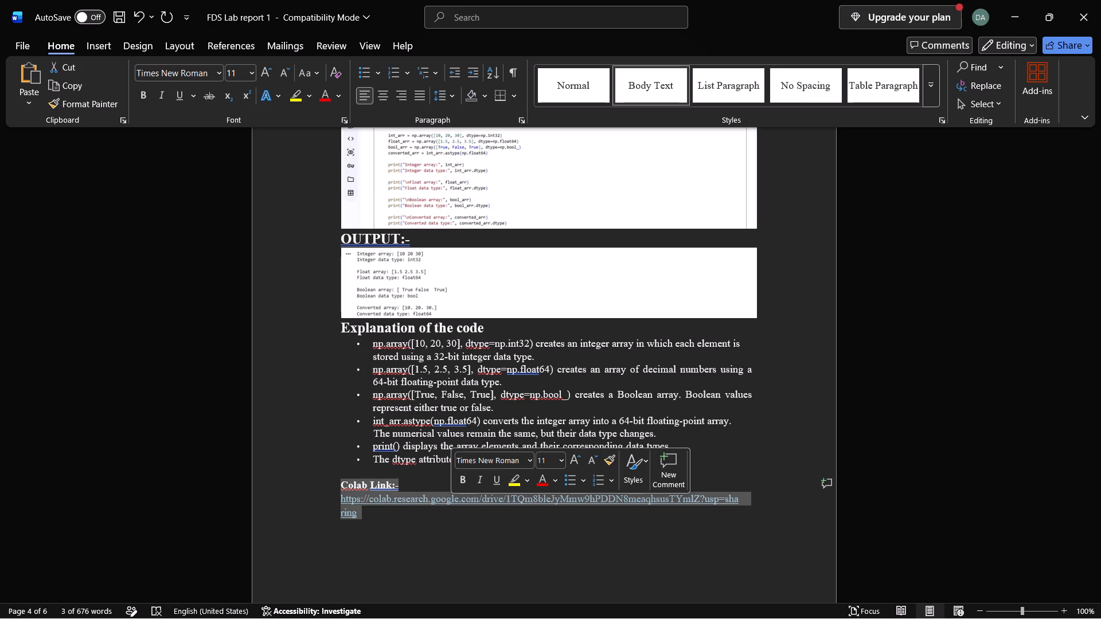
key("ctrl+c")
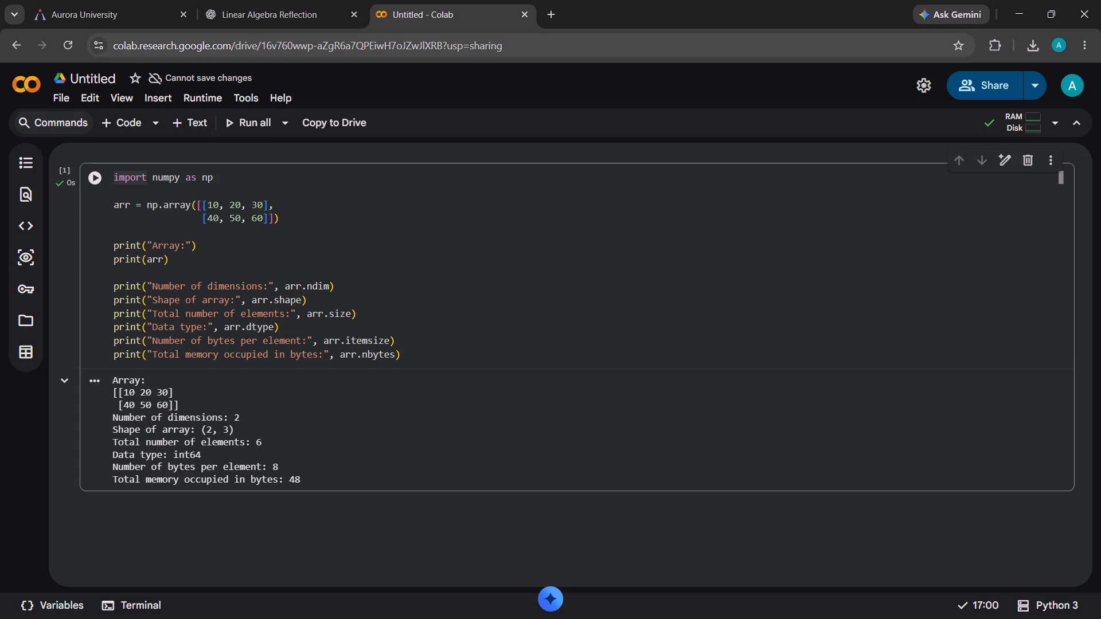
In Chrome, replace the open notebook's address with the copied link, strip the "Colab Link:-" prefix, and load it, leaving the current notebook.
left_click(344, 36)
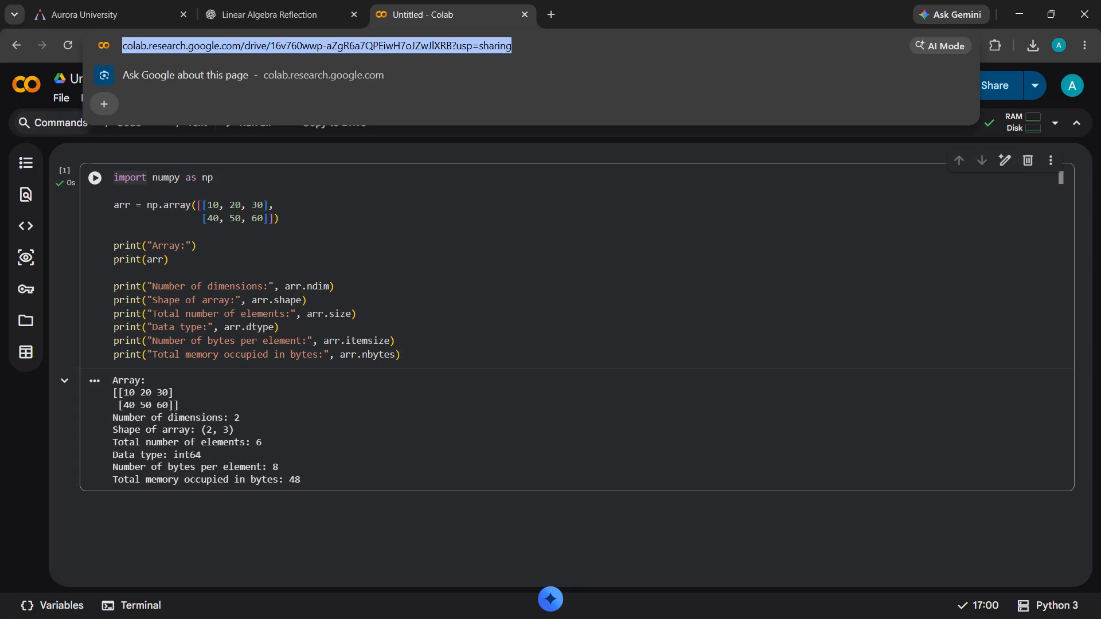
key("ctrl+v")
key("Left")
key("Left")
key("Left")
key("Left")
key("Left")
key("Left")
key("Left")
key("Left")
key("Left")
key("Left")
key("Left")
key("Left")
key("Left")
key("Left")
key("Left")
key("Left")
key("Left")
key("Left")
key("Left")
key("Left")
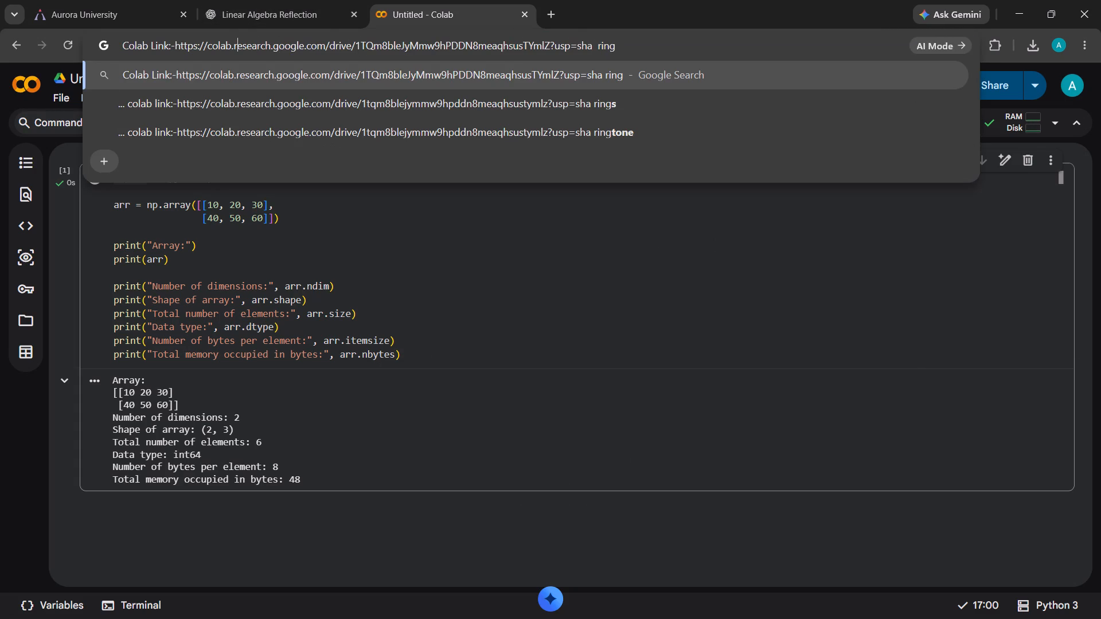
key("Left")
key("Left")
key("Left")
key("BackSpace")
key("BackSpace")
key("BackSpace")
key("BackSpace")
key("BackSpace")
key("BackSpace")
key("BackSpace")
key("BackSpace")
key("BackSpace")
key("BackSpace")
key("BackSpace")
key("BackSpace")
key("BackSpace")
key("BackSpace")
key("BackSpace")
key("BackSpace")
key("BackSpace")
key("BackSpace")
key("BackSpace")
key("BackSpace")
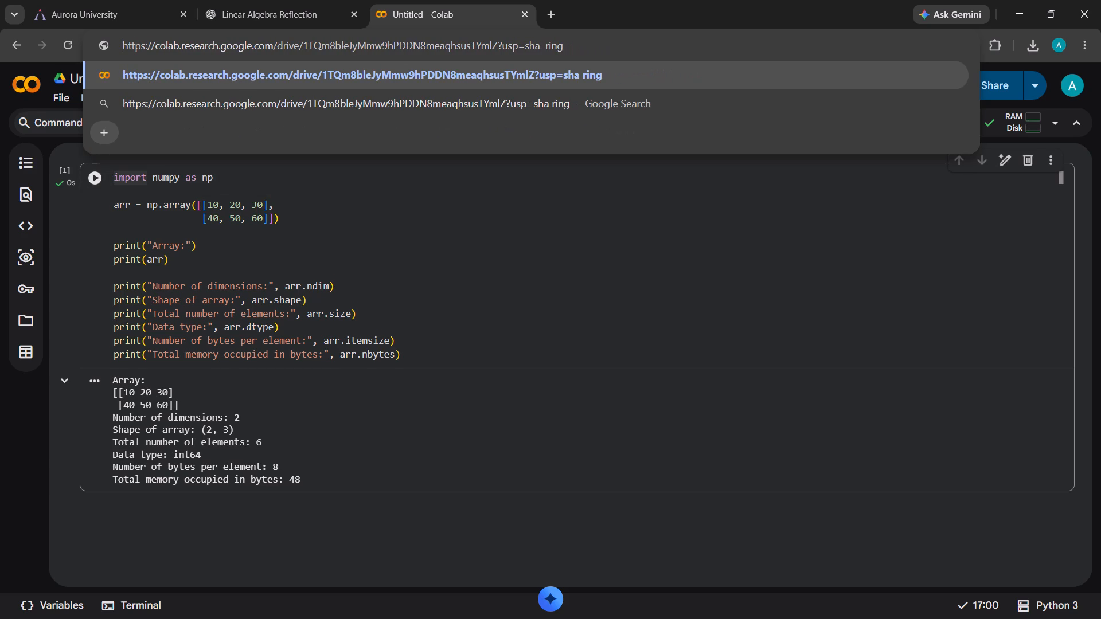
key("Return")
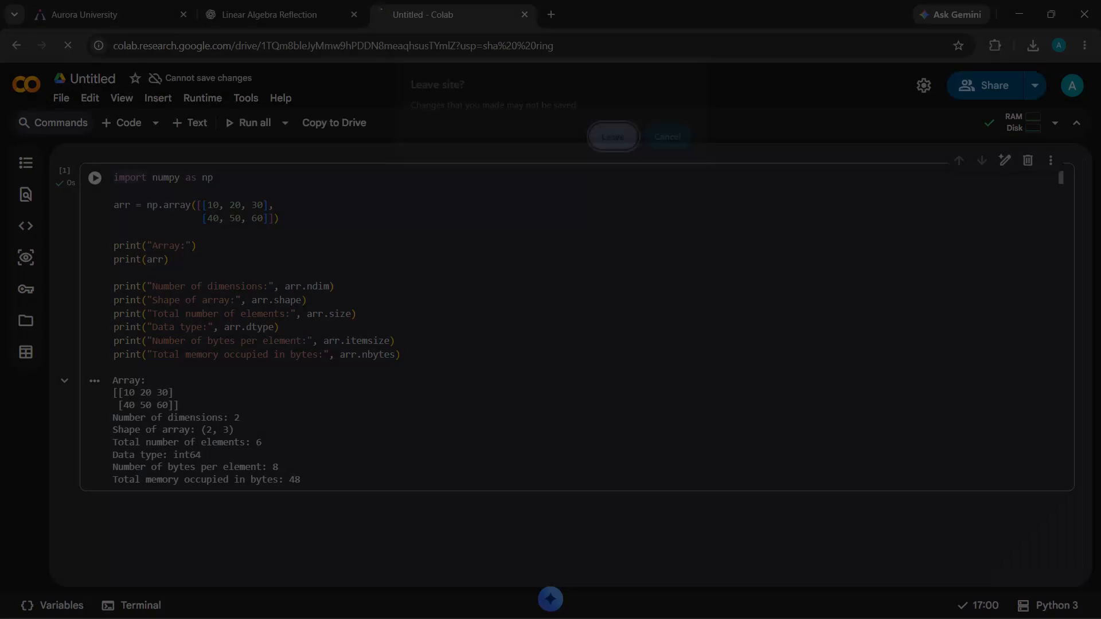
left_click(610, 142)
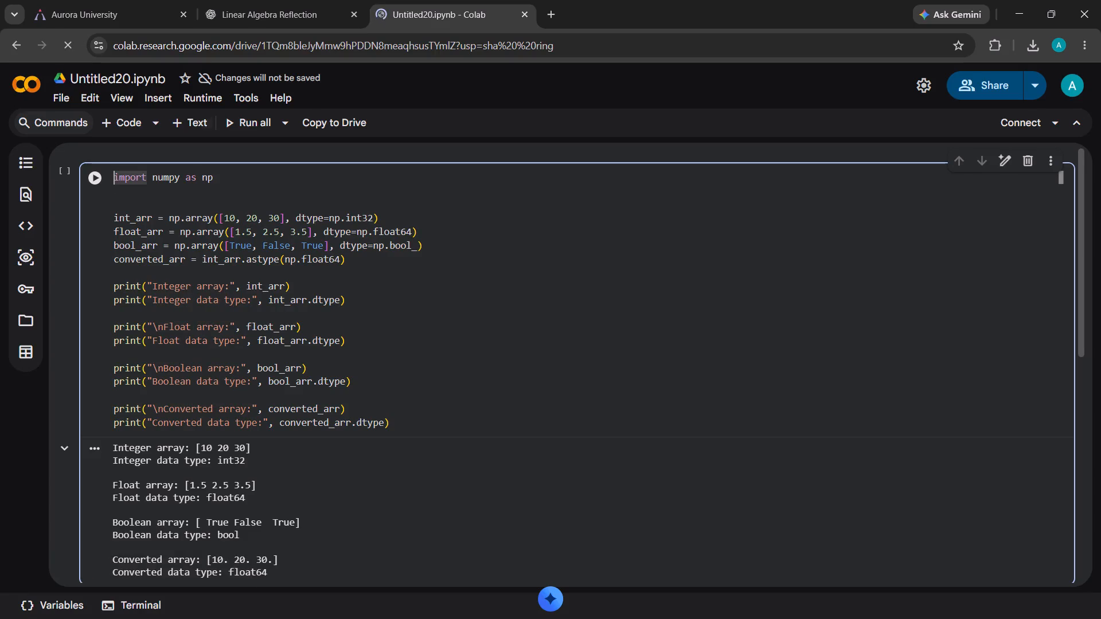
Run all cells of the Untitled20.ipynb notebook, accepting that it was not authored by Google.
left_click(250, 121)
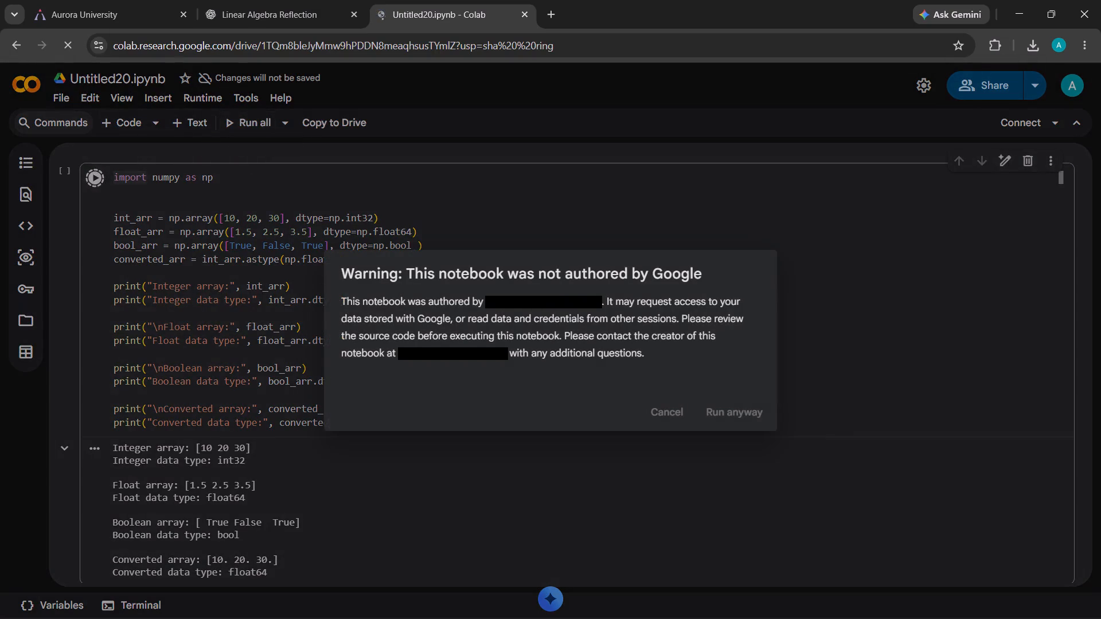
left_click(748, 421)
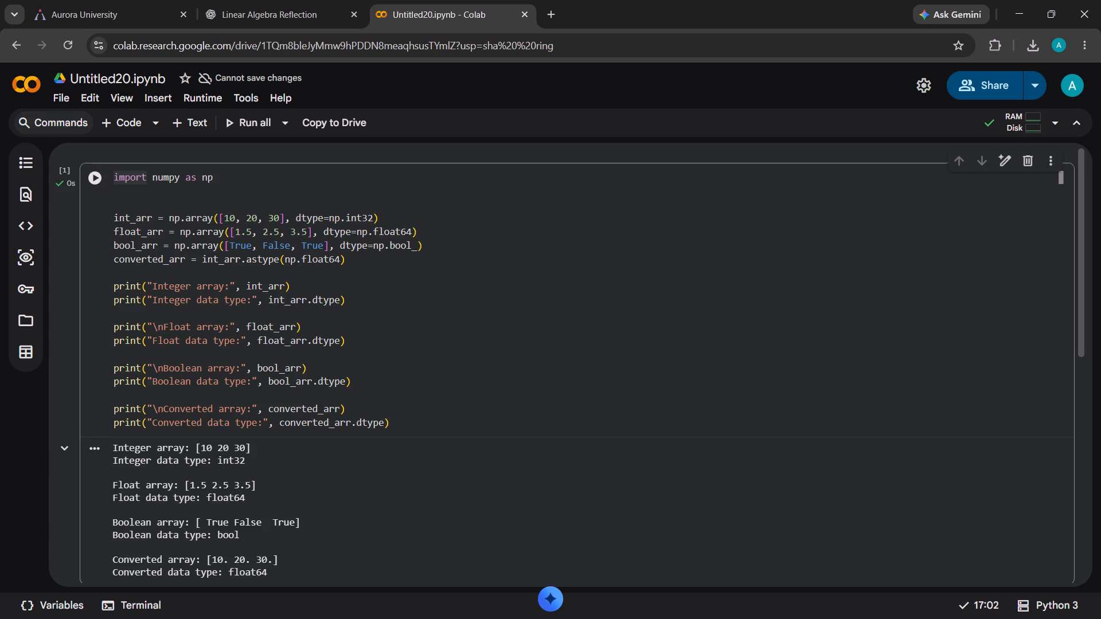
Capture a screenshot of the Colab window showing the whole data types cell and its output.
scroll(432, 335, "up", 1)
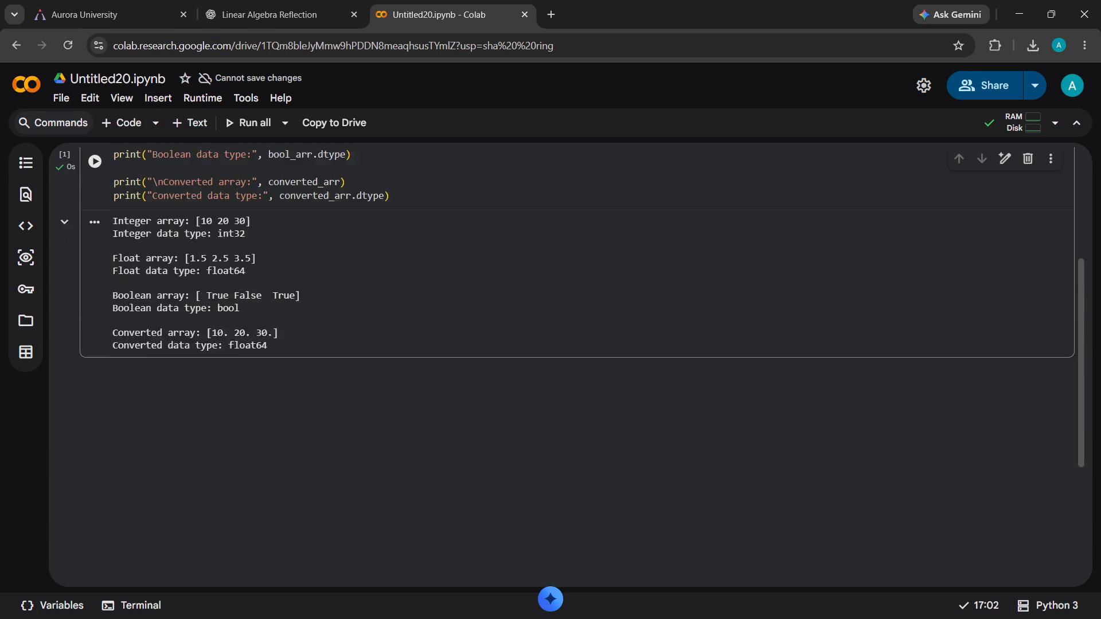
scroll(432, 335, "up", 1)
scroll(432, 335, "down", 1)
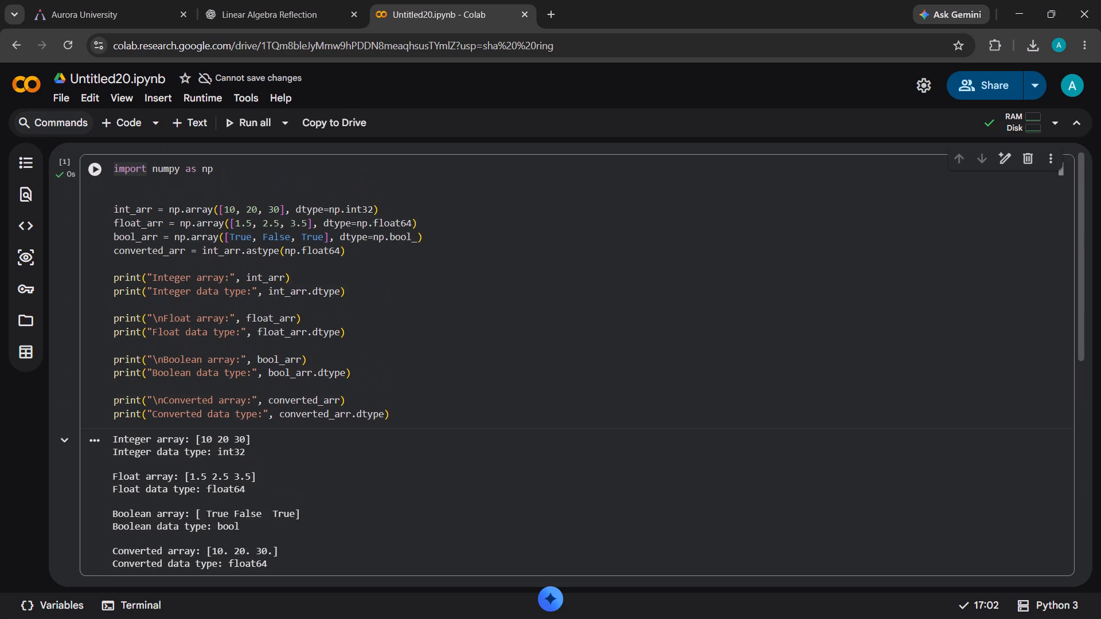
scroll(432, 335, "down", 1)
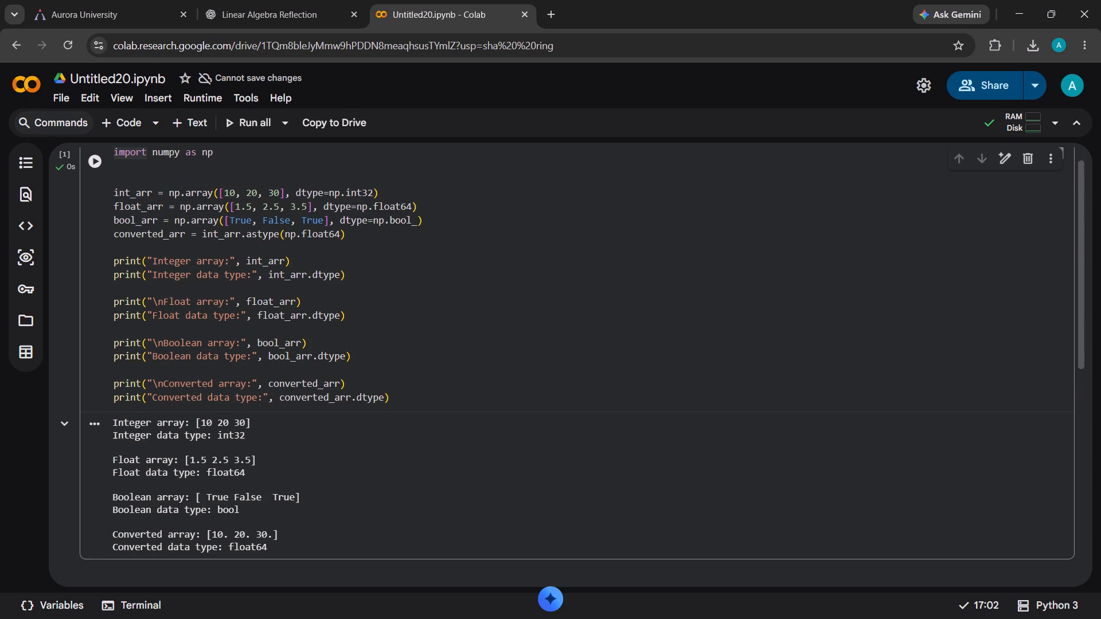
key("Print")
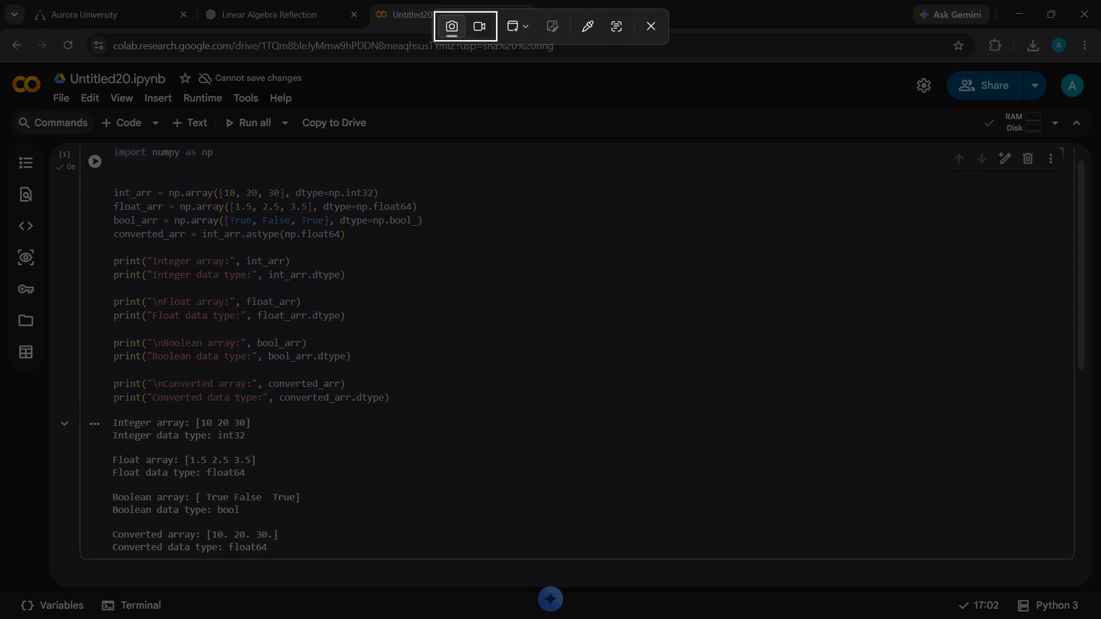
left_click(432, 335)
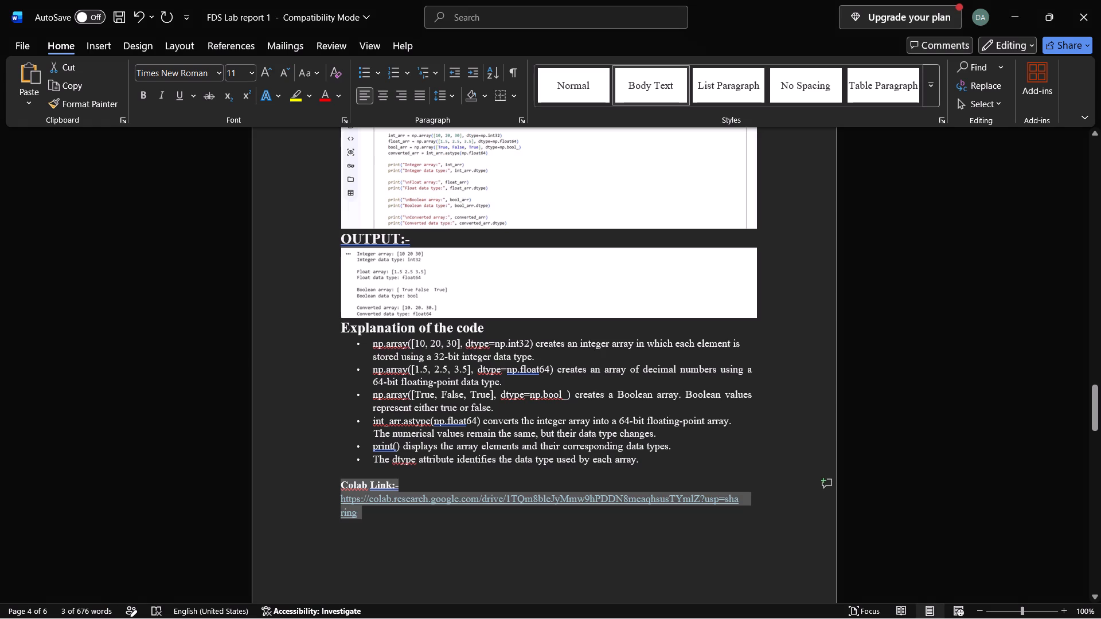
In the Word report, delete the output screenshot and the OUTPUT:- heading from the NumPy Data Types section.
left_click(559, 273)
left_click(559, 273)
key("BackSpace")
key("BackSpace")
key("BackSpace")
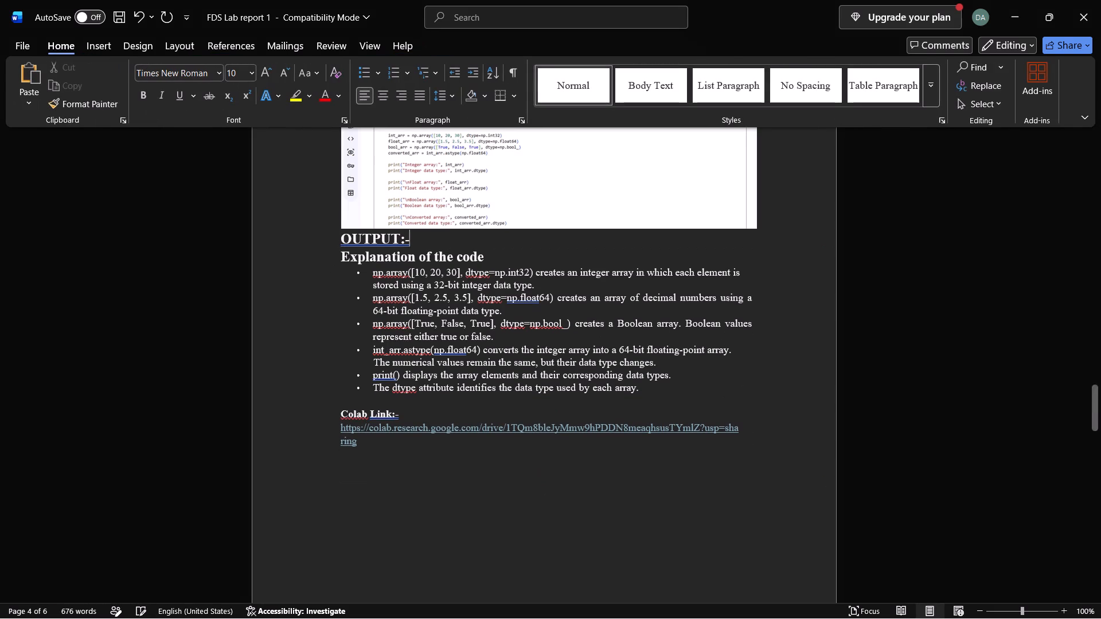
key("BackSpace")
key("BackSpace")
key("BackSpace")
key("BackSpace")
key("BackSpace")
key("BackSpace")
key("BackSpace")
key("BackSpace")
key("BackSpace")
key("BackSpace")
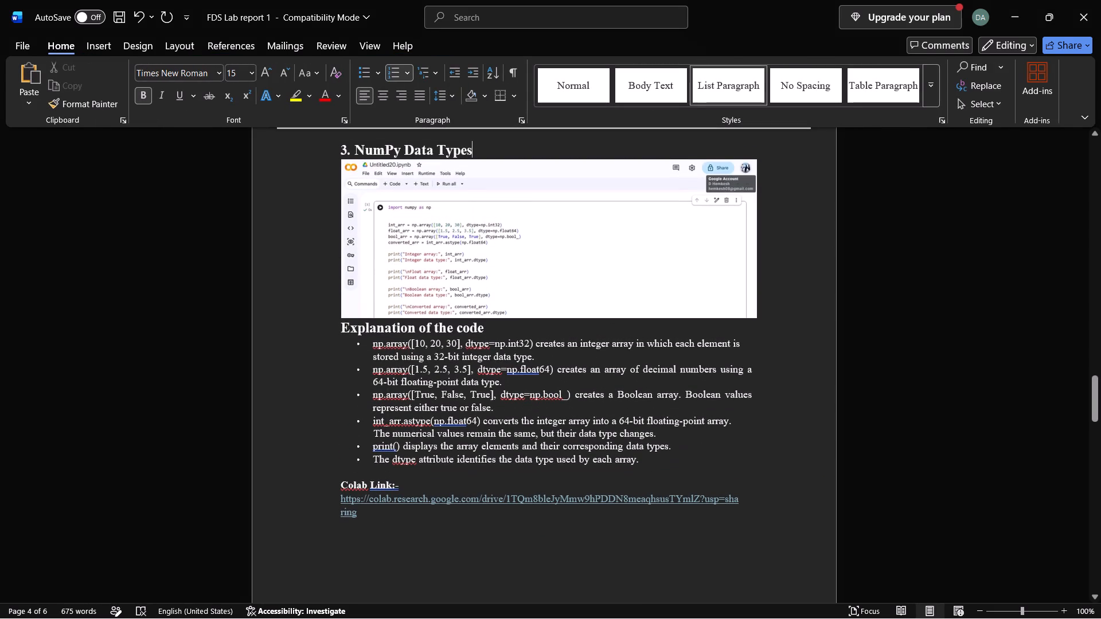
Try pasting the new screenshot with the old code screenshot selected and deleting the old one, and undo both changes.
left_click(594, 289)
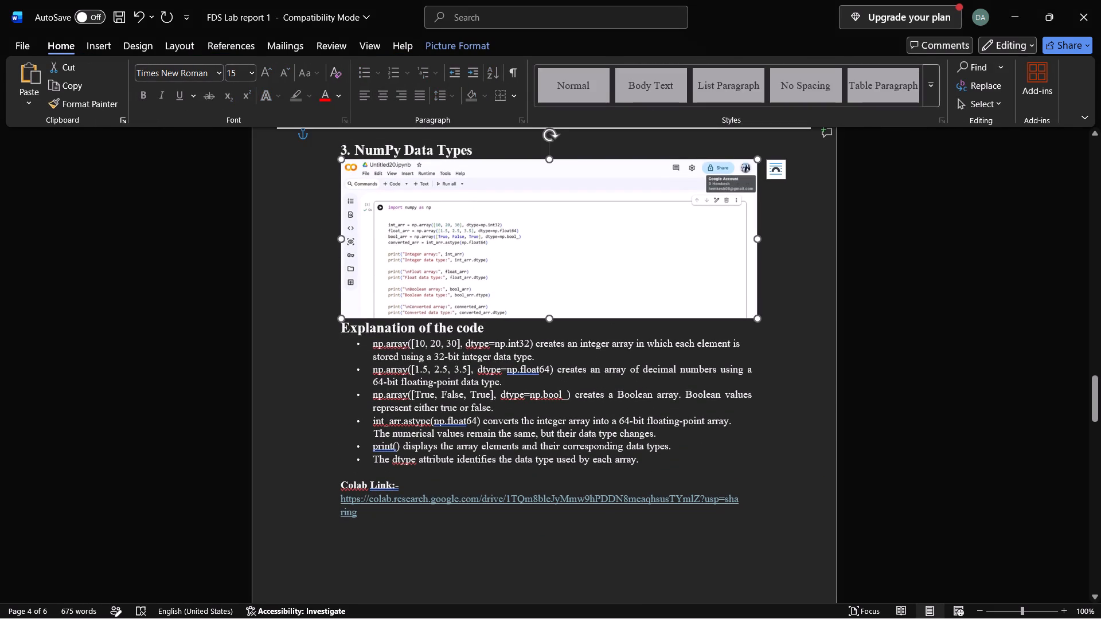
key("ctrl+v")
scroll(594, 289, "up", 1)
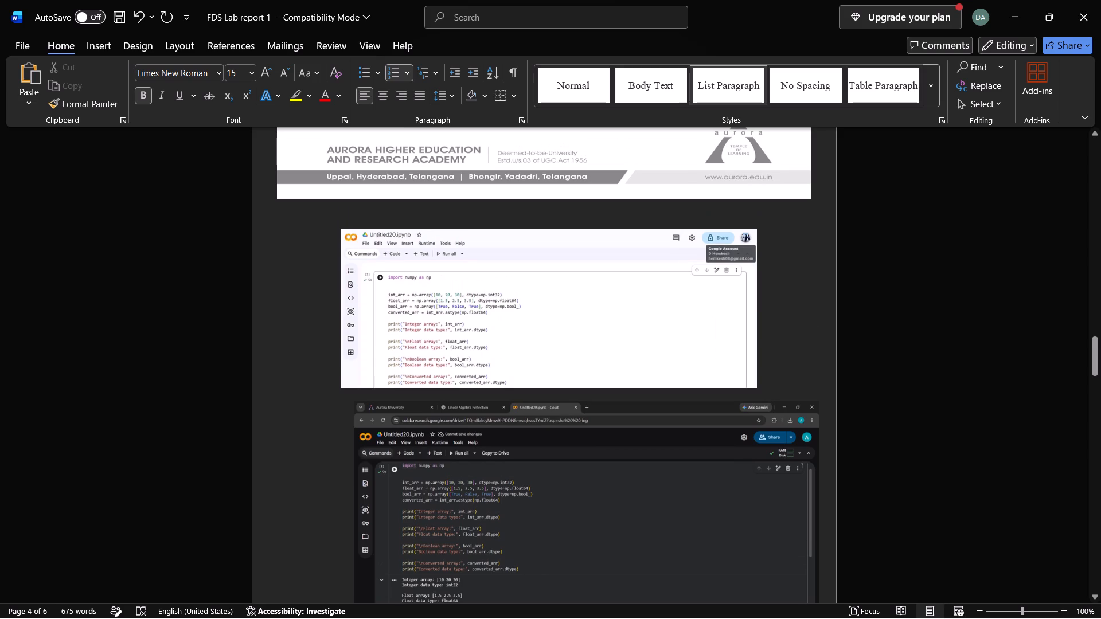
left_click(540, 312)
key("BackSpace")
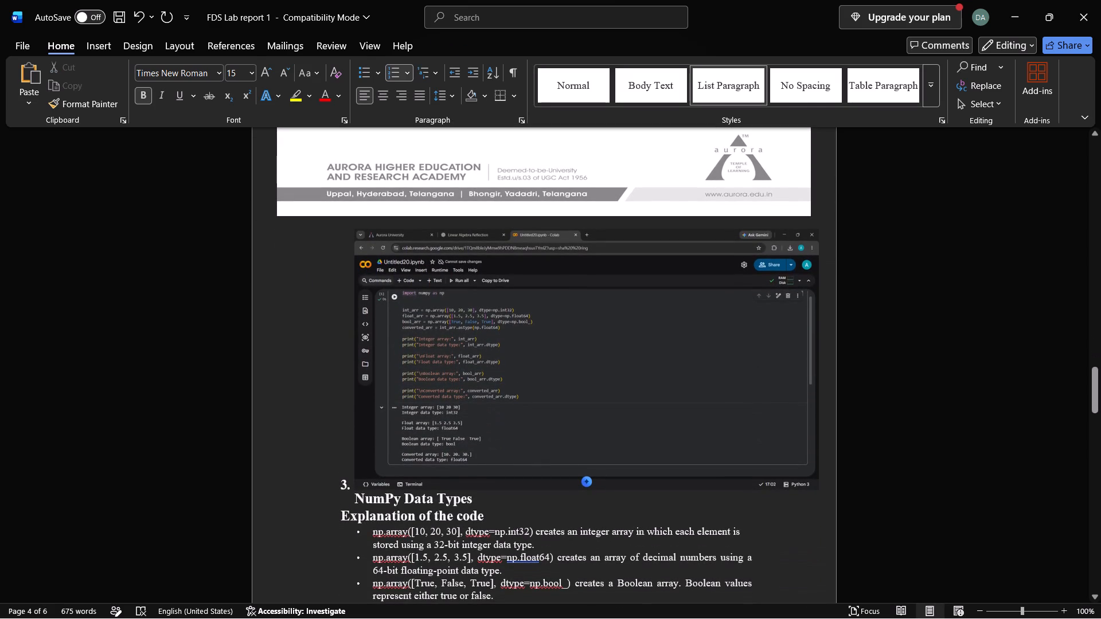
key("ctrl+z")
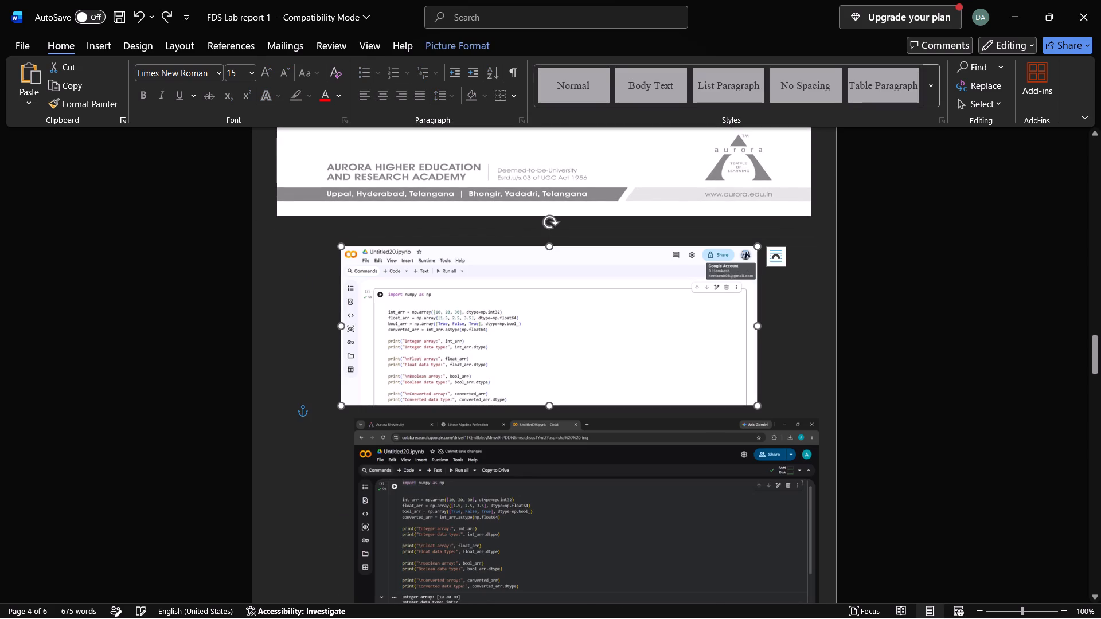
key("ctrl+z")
Delete the old code screenshot from the NumPy Data Types section.
key("BackSpace")
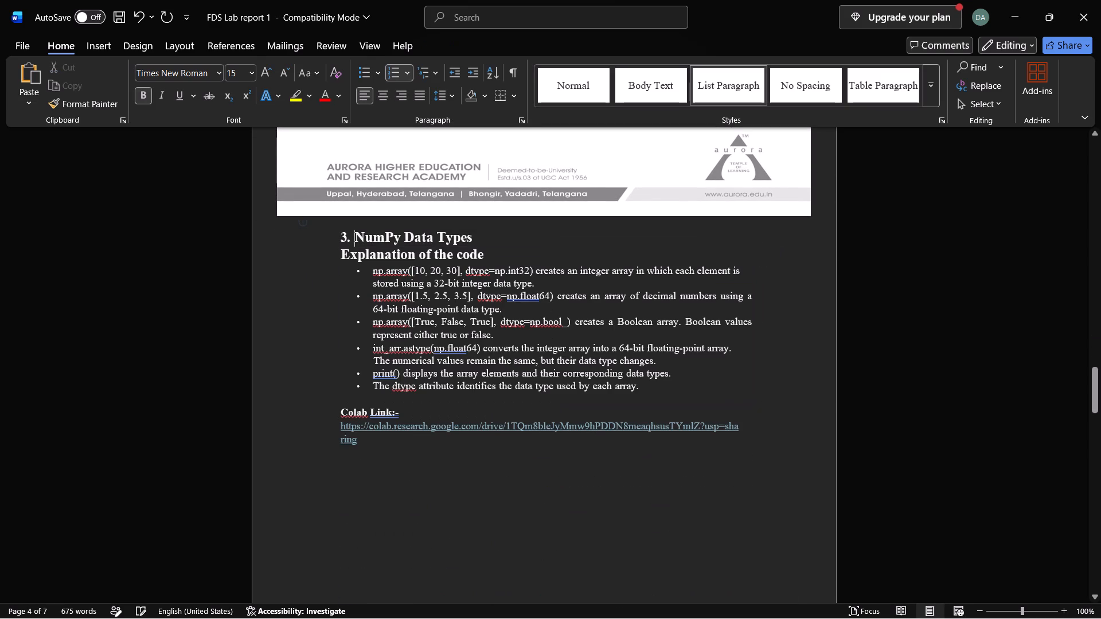
Paste the new notebook screenshot on its own line directly below the NumPy Data Types heading.
key("Down")
key("Right")
key("Right")
key("Right")
key("Right")
key("Right")
key("Right")
key("Right")
key("Right")
key("Right")
key("Right")
key("Right")
key("Right")
key("Right")
key("Right")
key("Right")
key("Right")
key("Right")
key("Right")
key("Right")
key("Right")
key("Up")
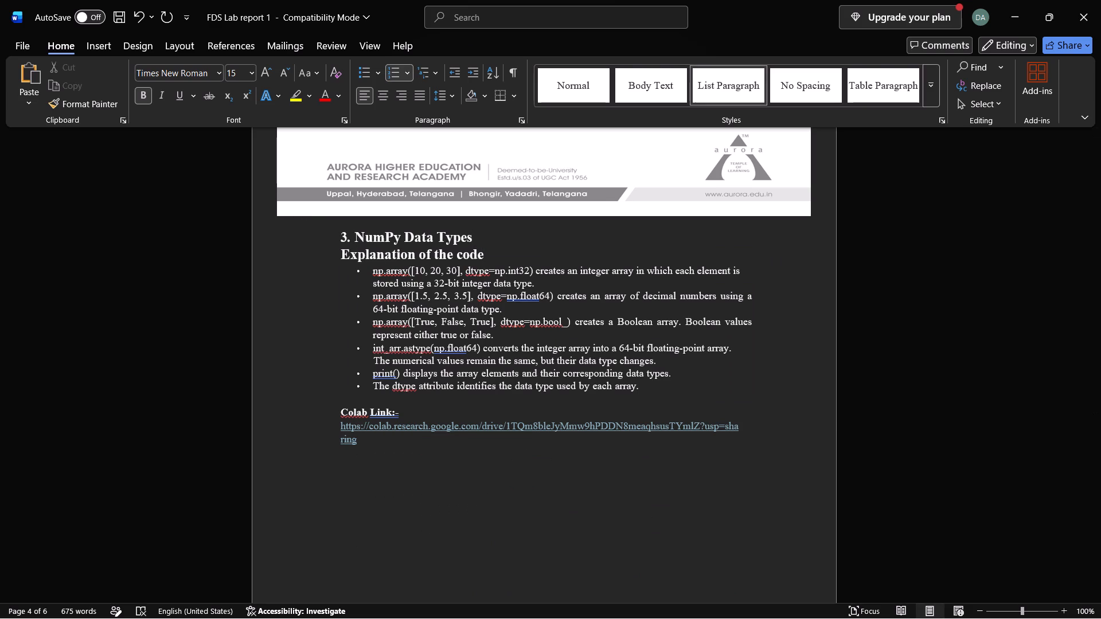
key("Return")
key("ctrl+v")
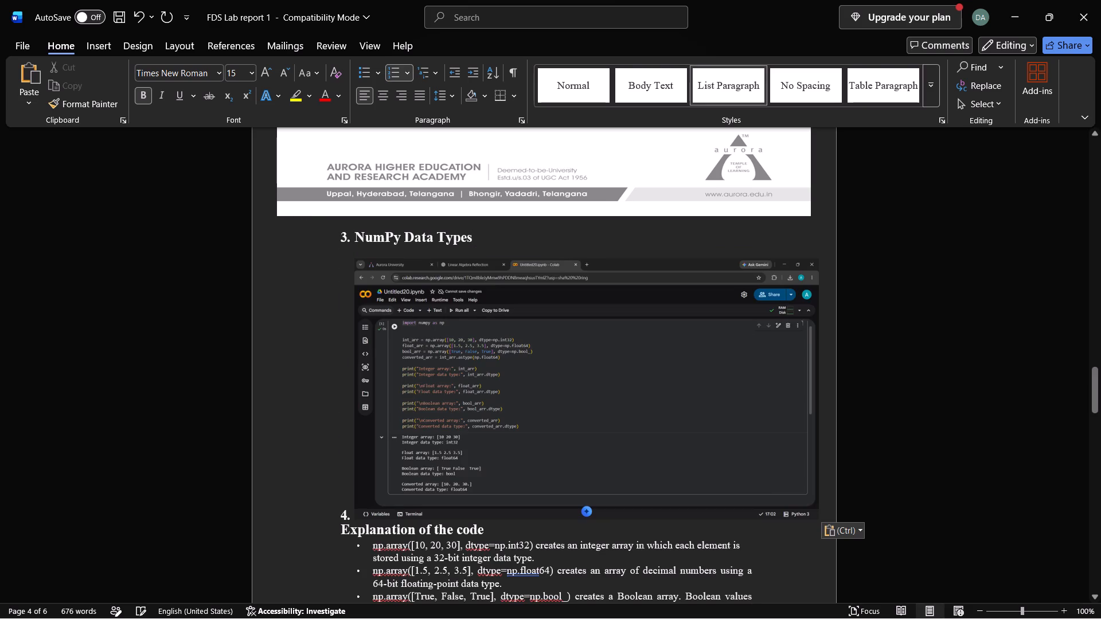
Remove the stray list number 4 beside the pasted notebook screenshot in the NumPy Data Types section.
left_click(349, 511)
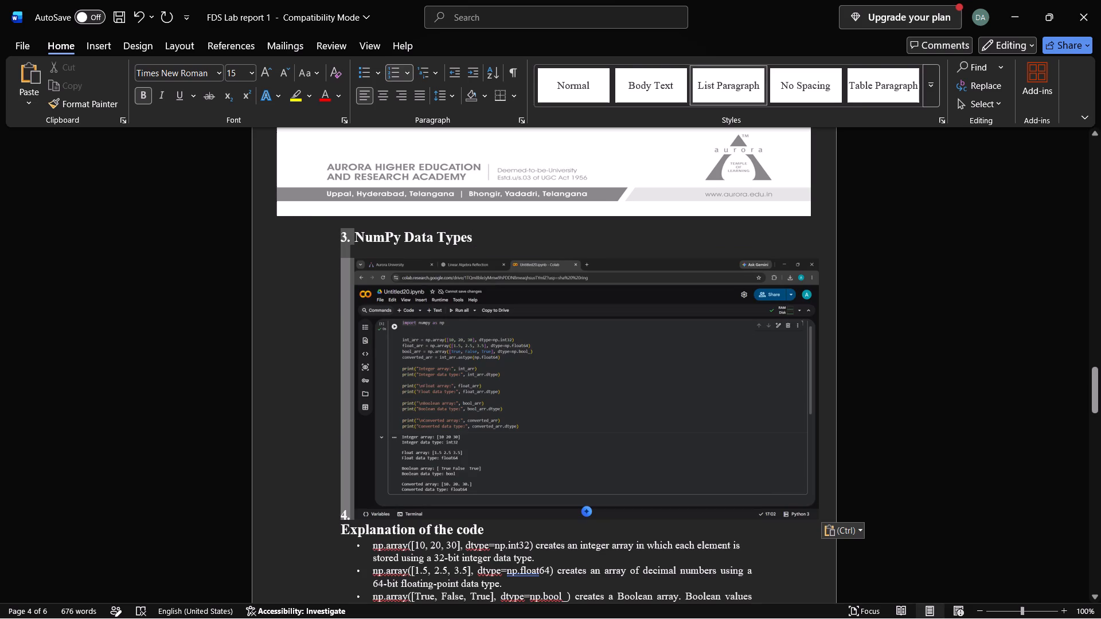
left_click(349, 511)
left_click(349, 511)
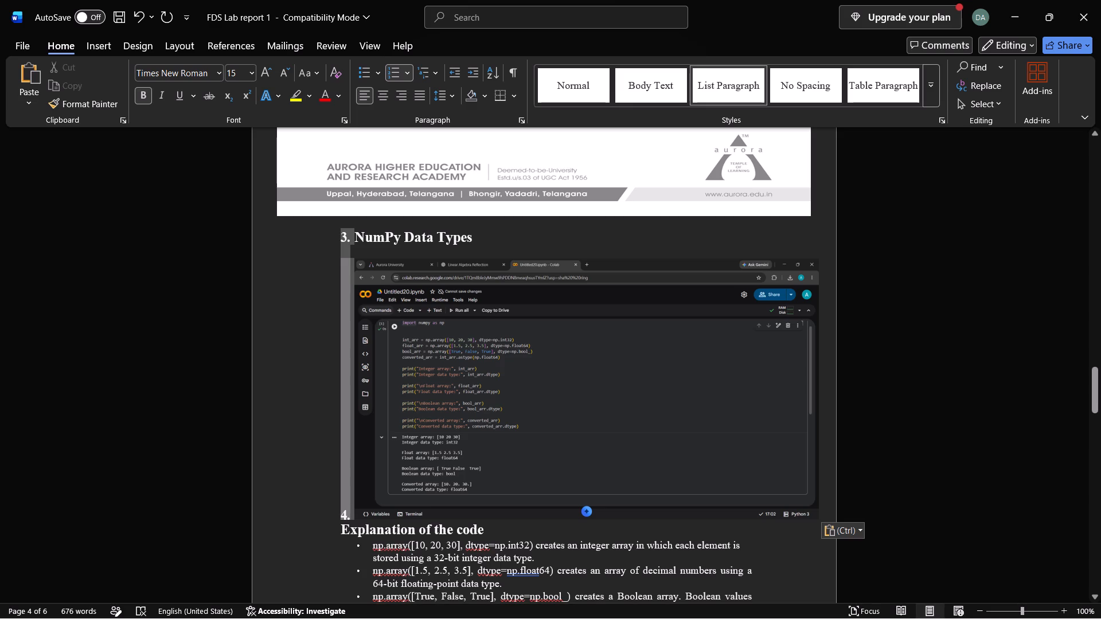
left_click(349, 514)
right_click(349, 514)
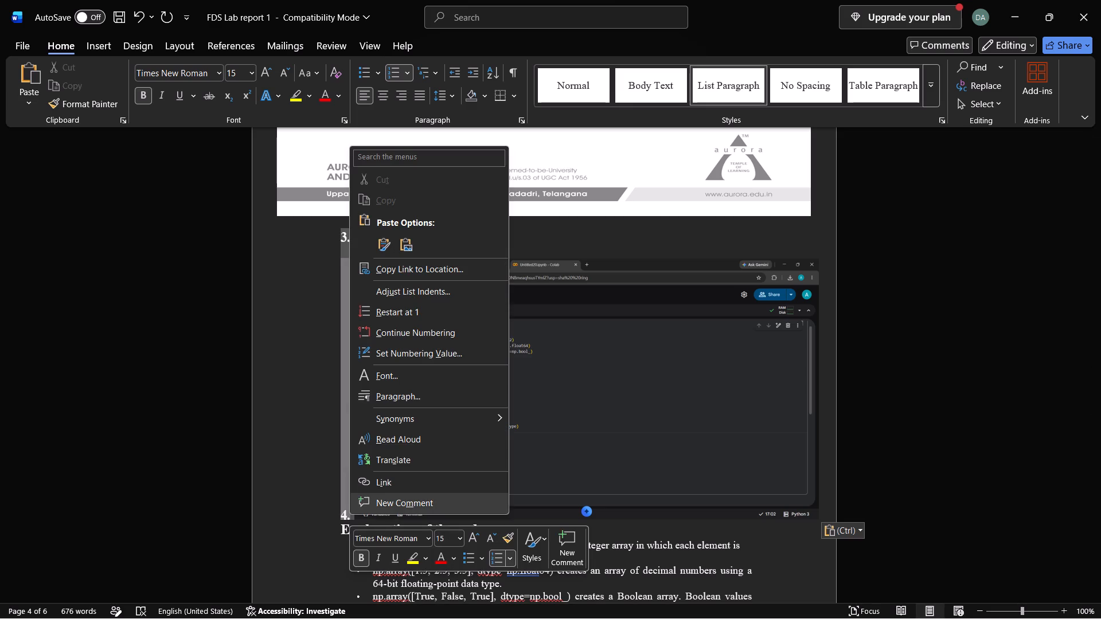
left_click(294, 495)
left_click(400, 504)
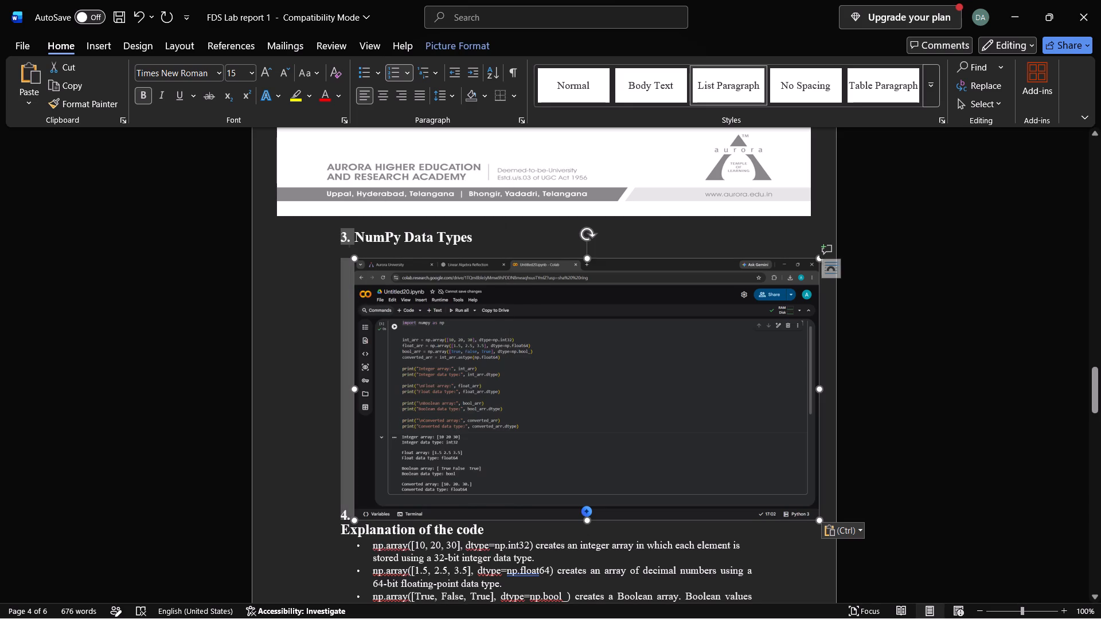
left_click(346, 512)
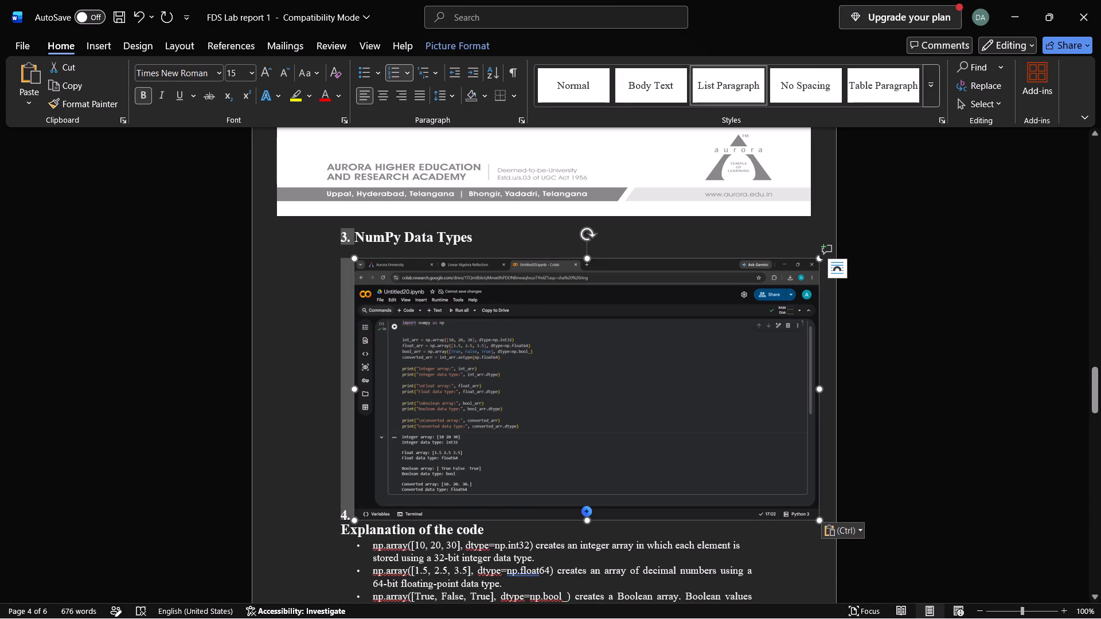
key("BackSpace")
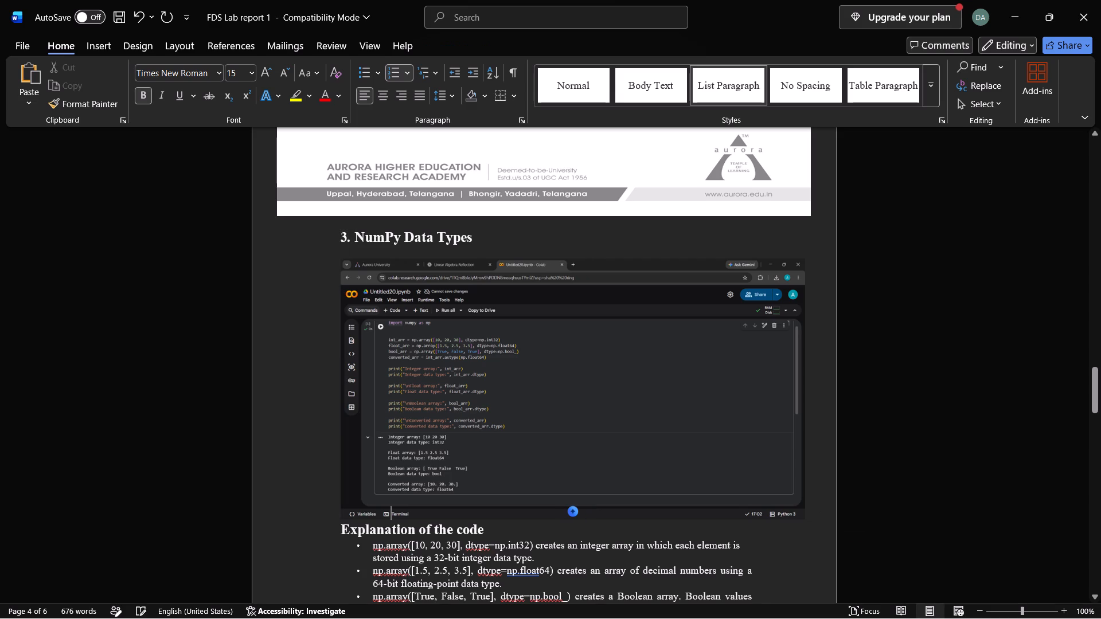
Copy the Indexing section's Colab link from the report and open it in Chrome, leaving the previous notebook.
scroll(331, 516, "down", 8)
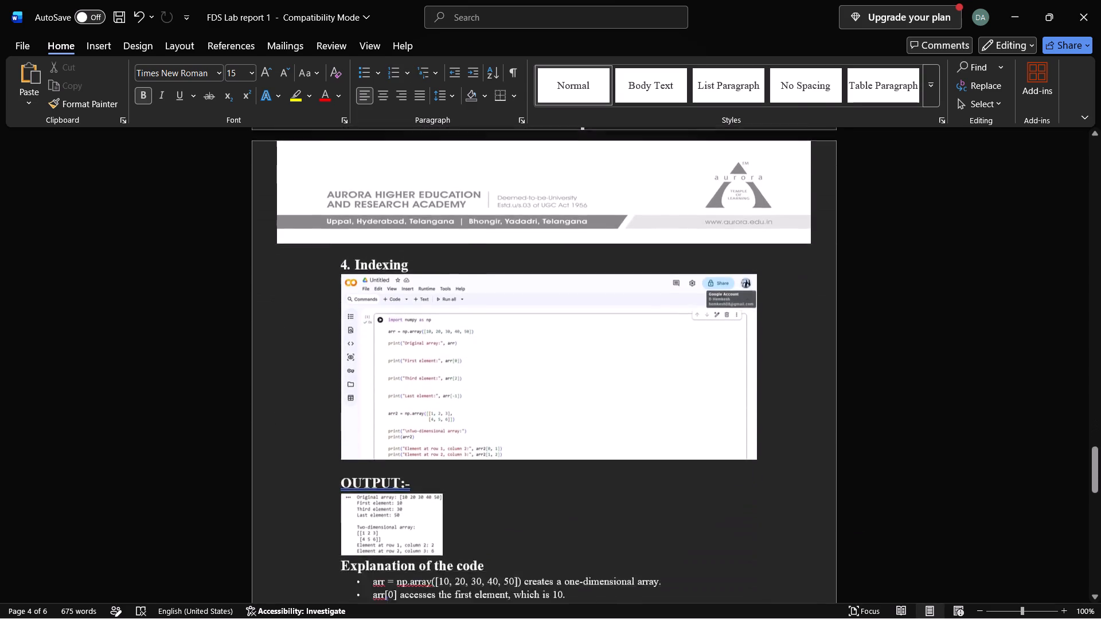
scroll(331, 516, "down", 10)
scroll(331, 516, "up", 7)
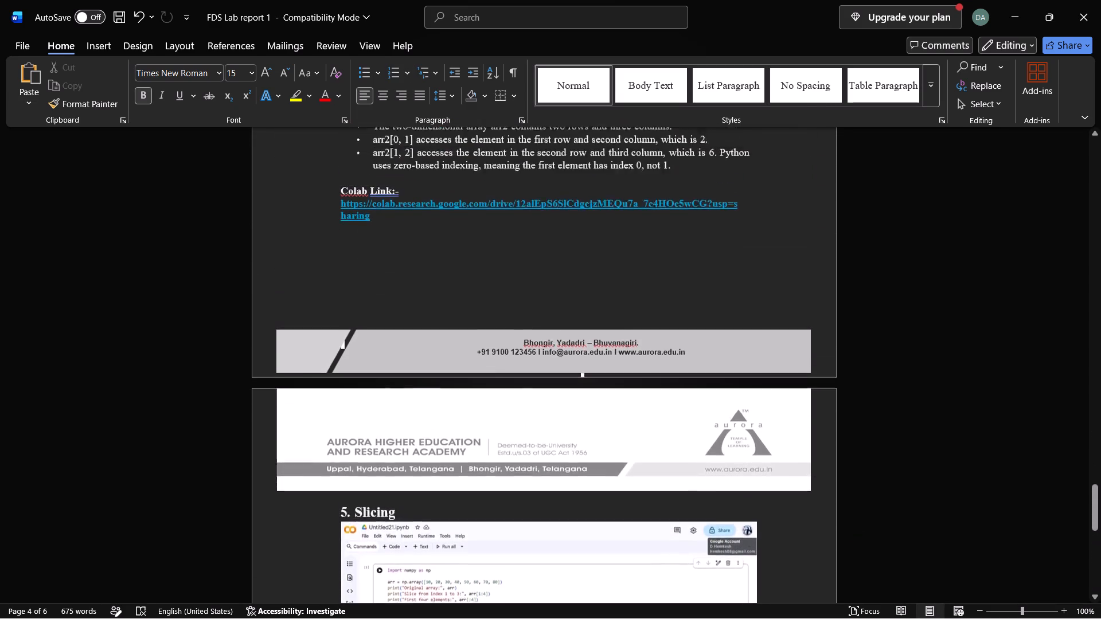
scroll(331, 516, "up", 2)
left_click_drag(341, 552, 342, 552)
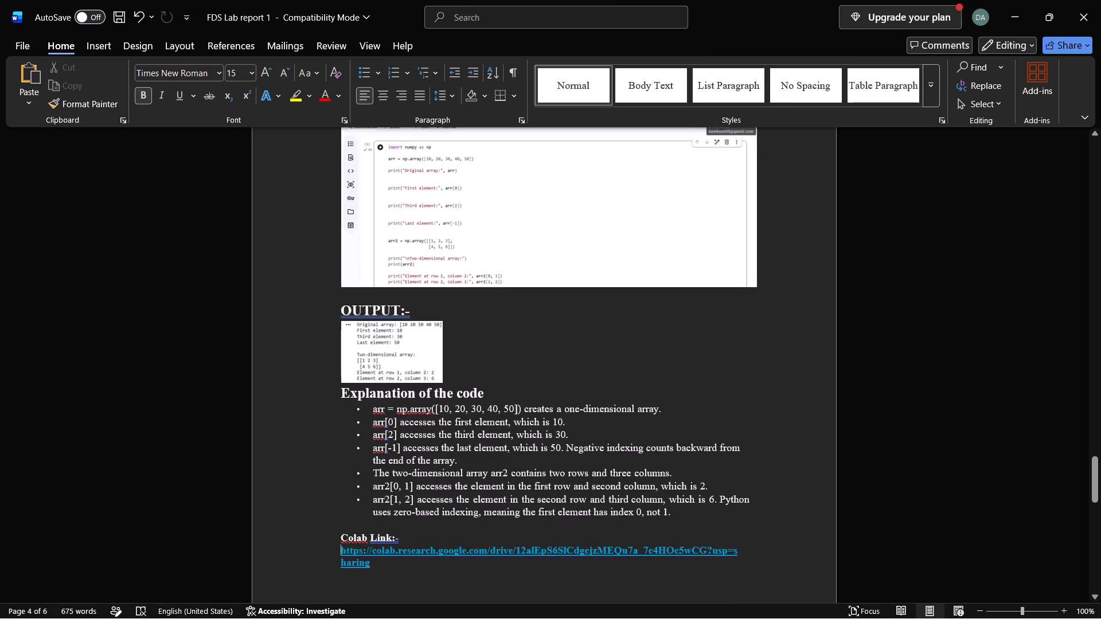
left_click_drag(342, 552, 375, 564)
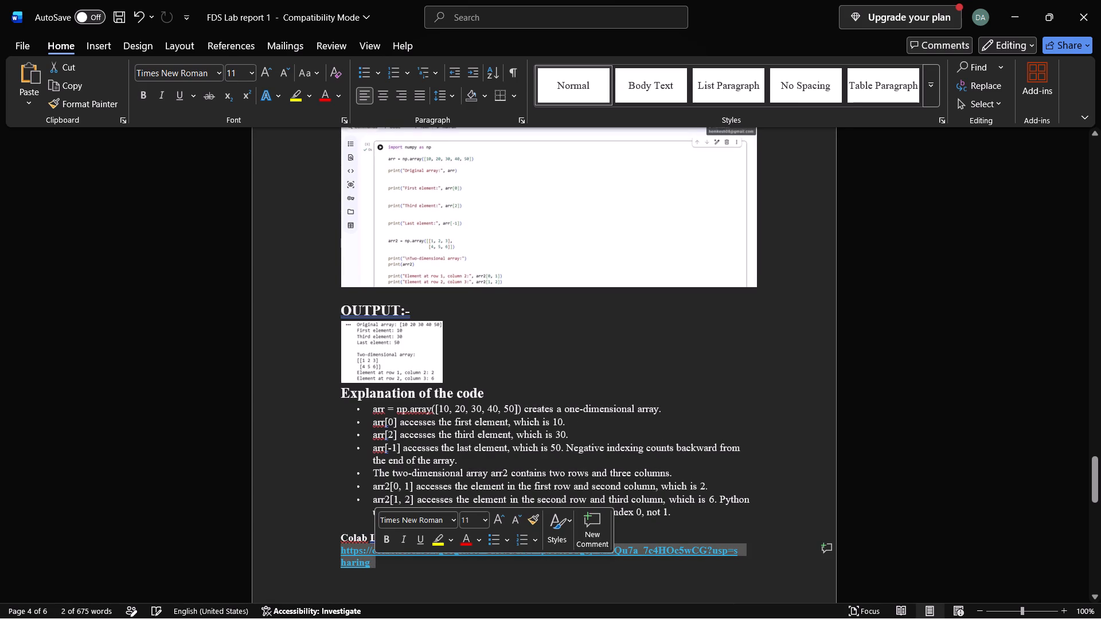
key("ctrl+c")
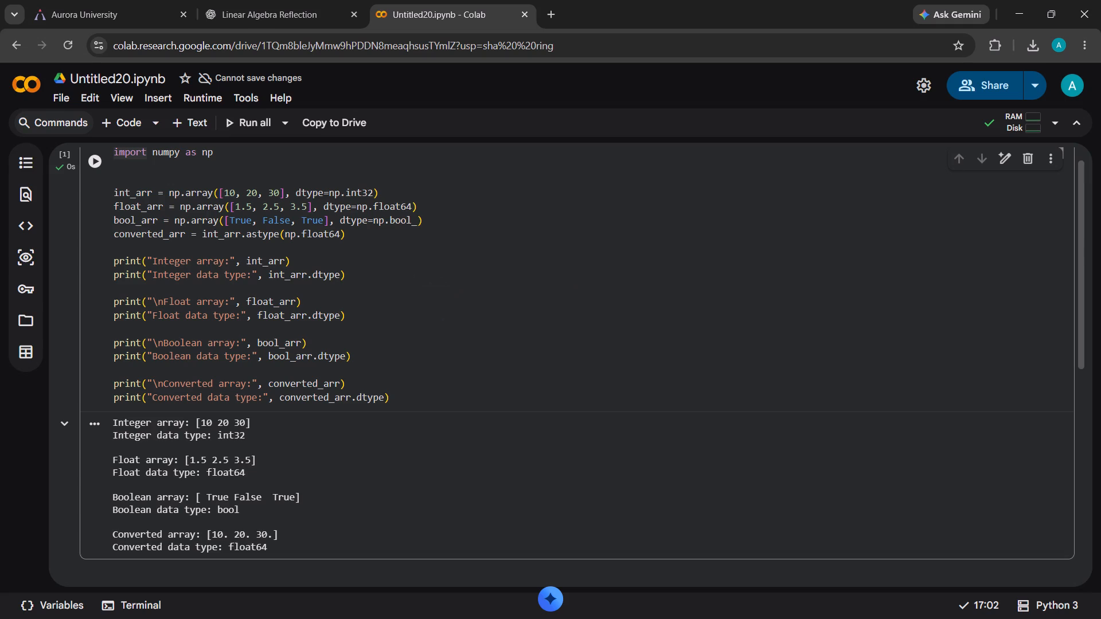
left_click(338, 45)
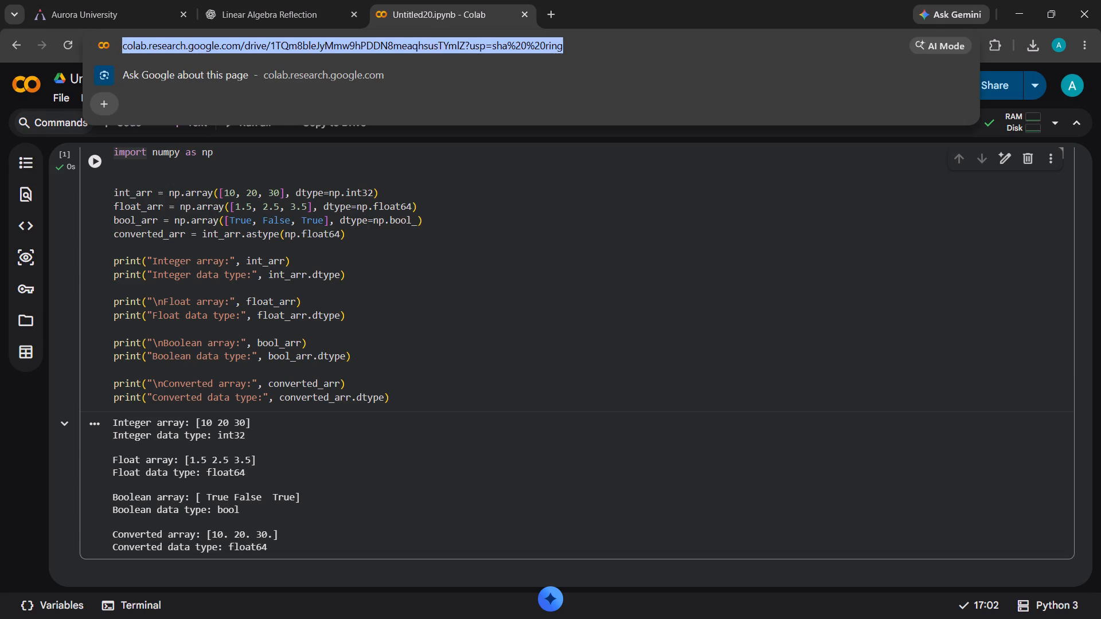
key("ctrl+v")
key("Return")
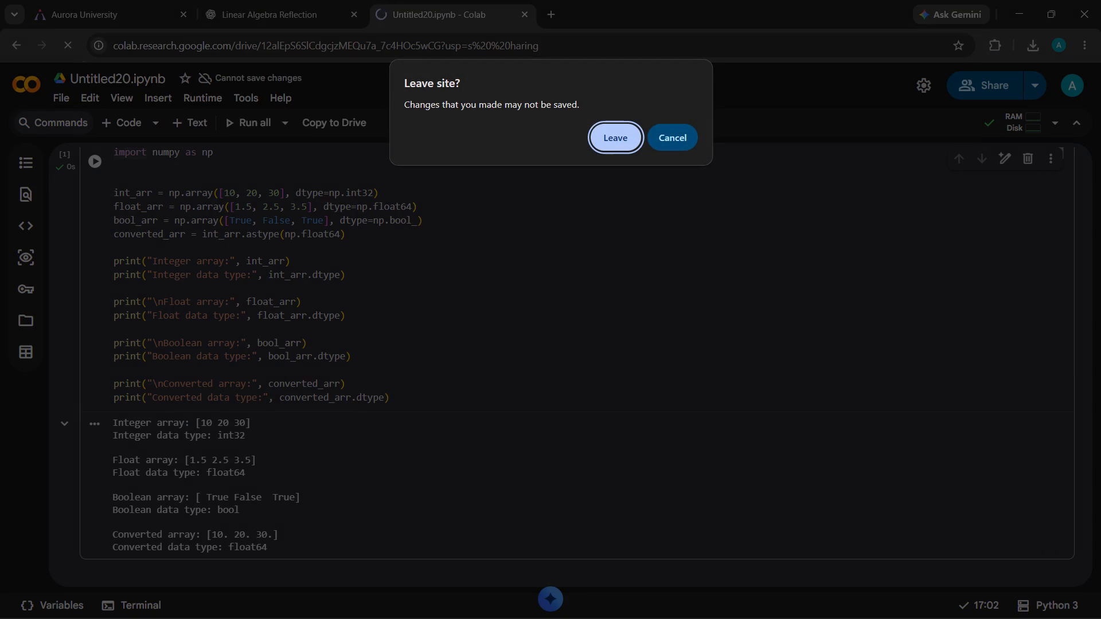
left_click(615, 137)
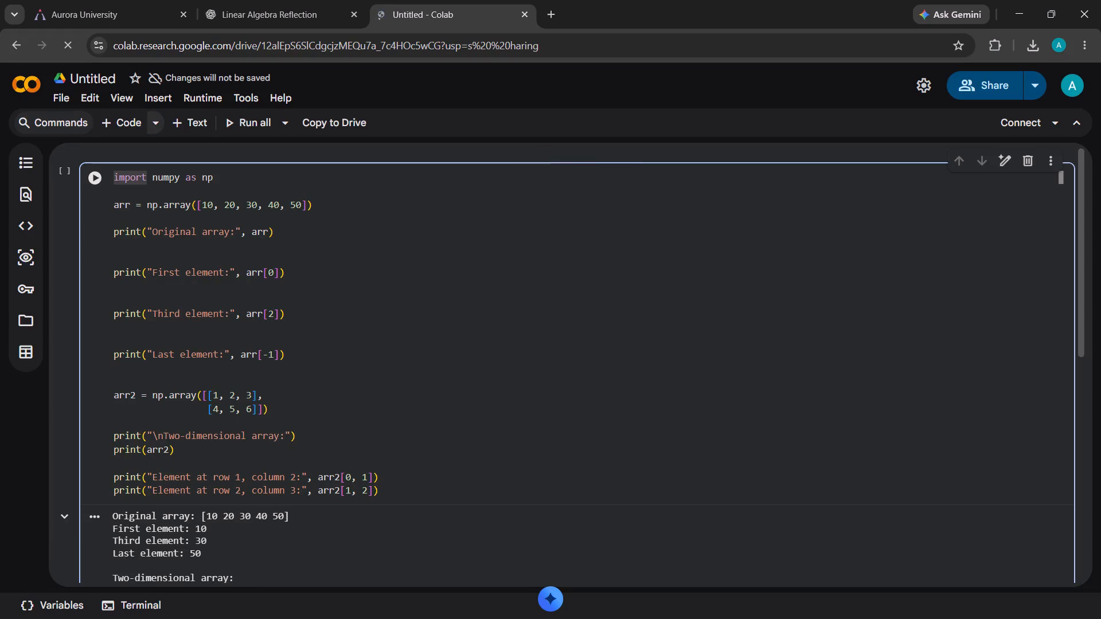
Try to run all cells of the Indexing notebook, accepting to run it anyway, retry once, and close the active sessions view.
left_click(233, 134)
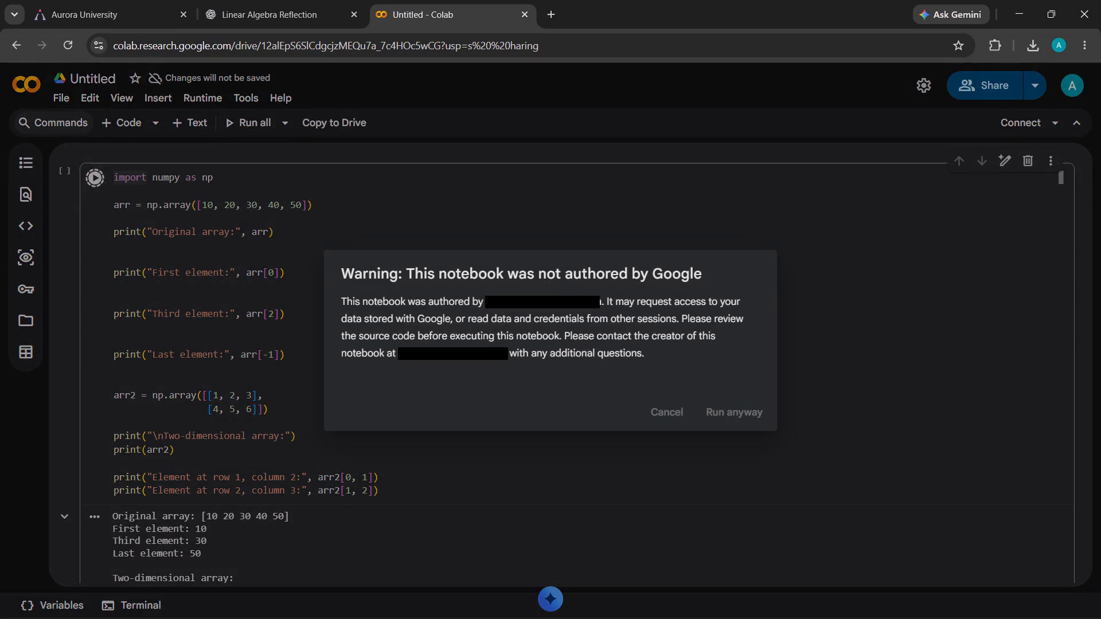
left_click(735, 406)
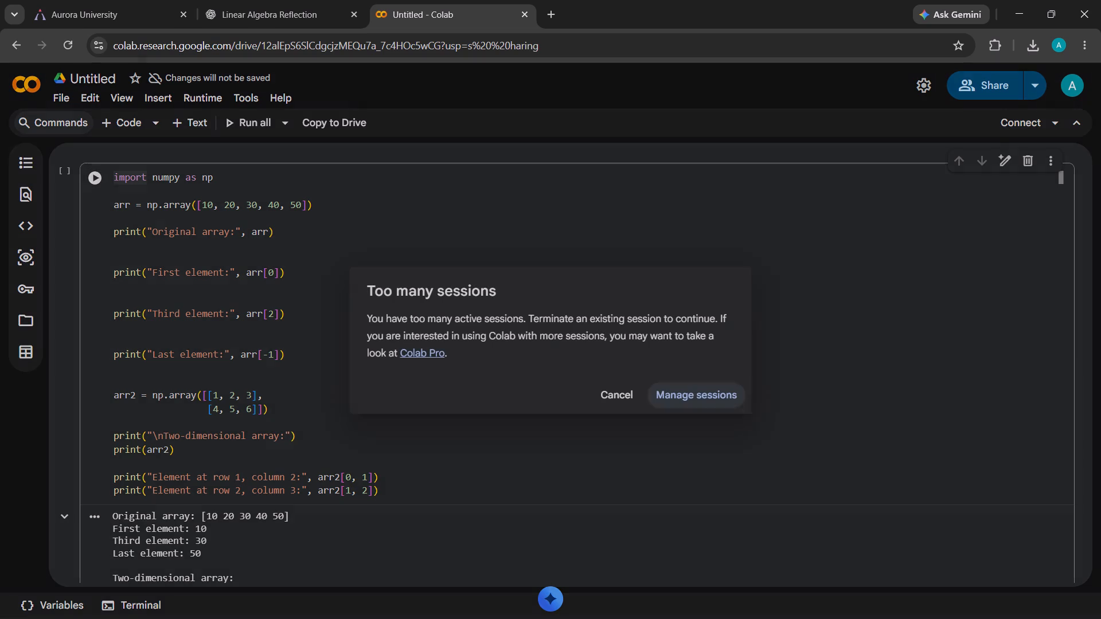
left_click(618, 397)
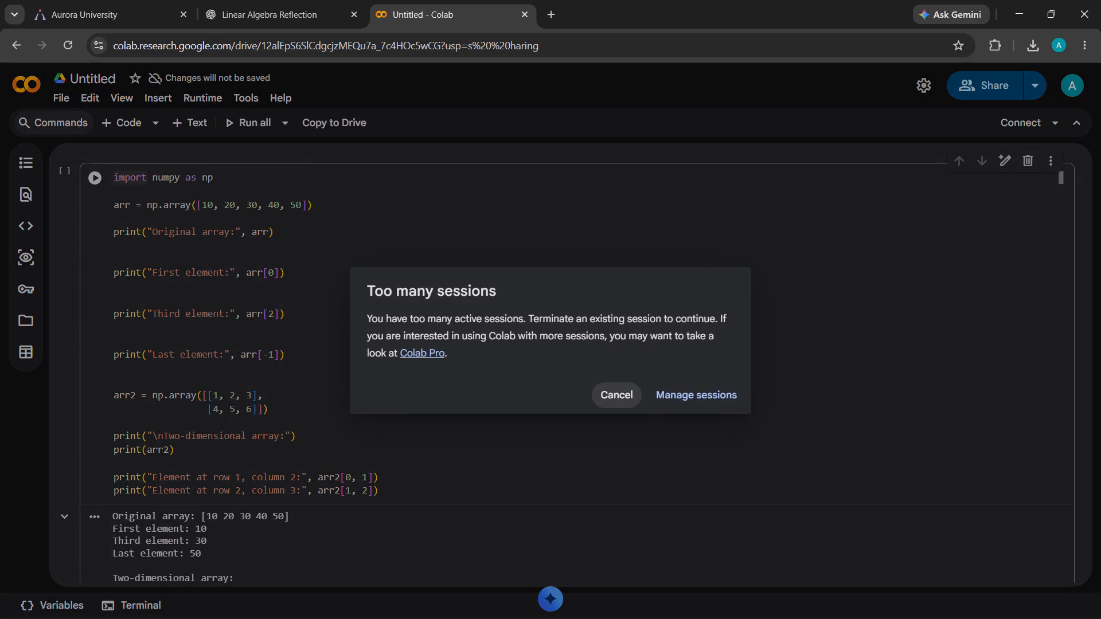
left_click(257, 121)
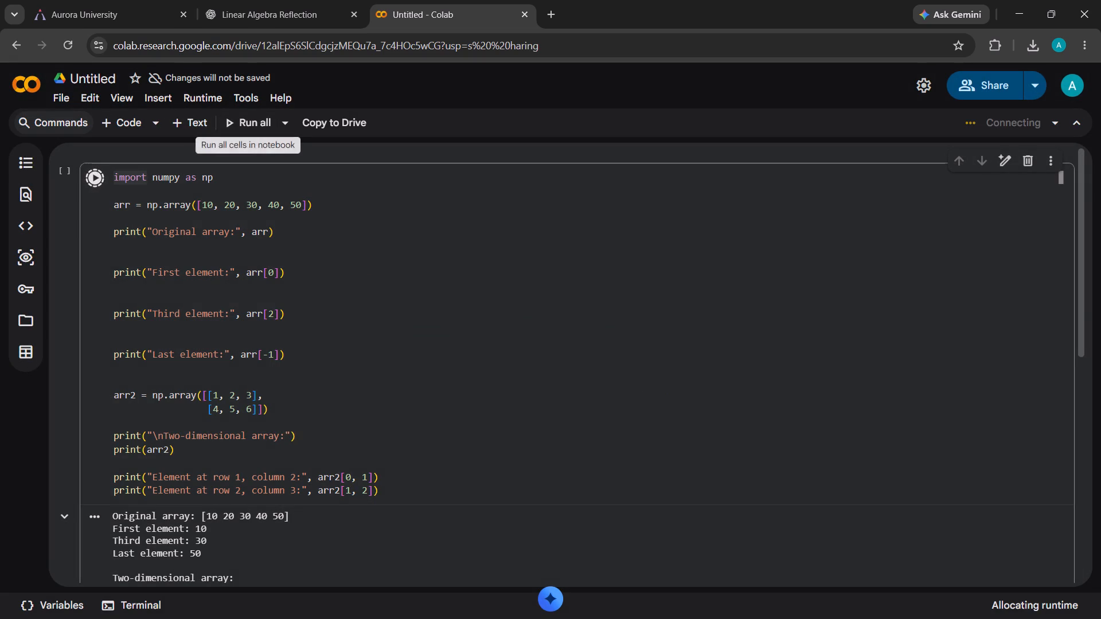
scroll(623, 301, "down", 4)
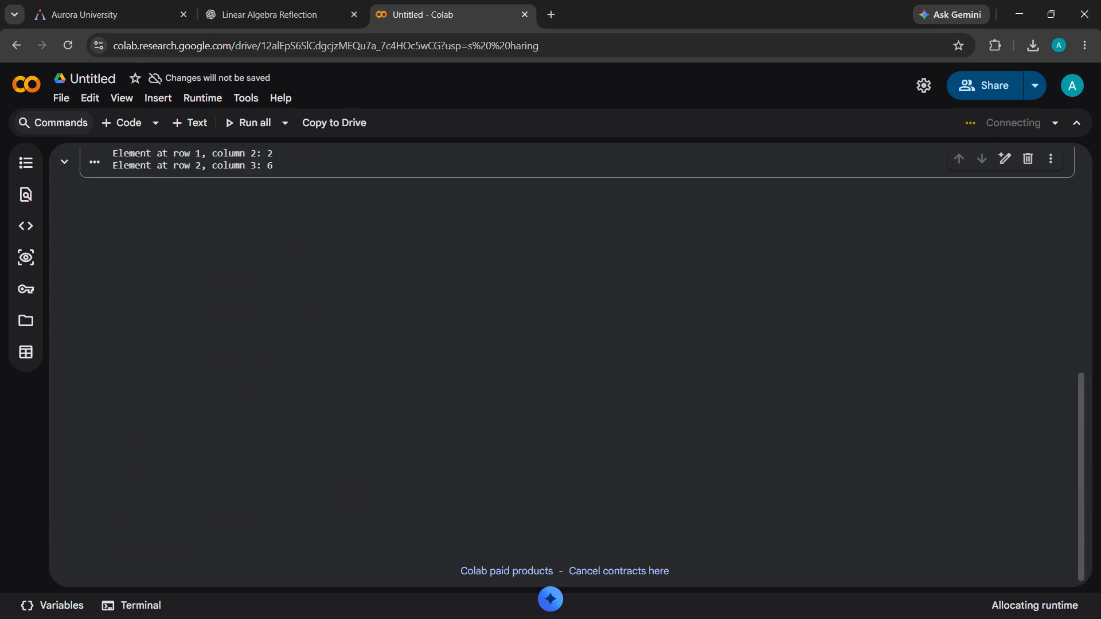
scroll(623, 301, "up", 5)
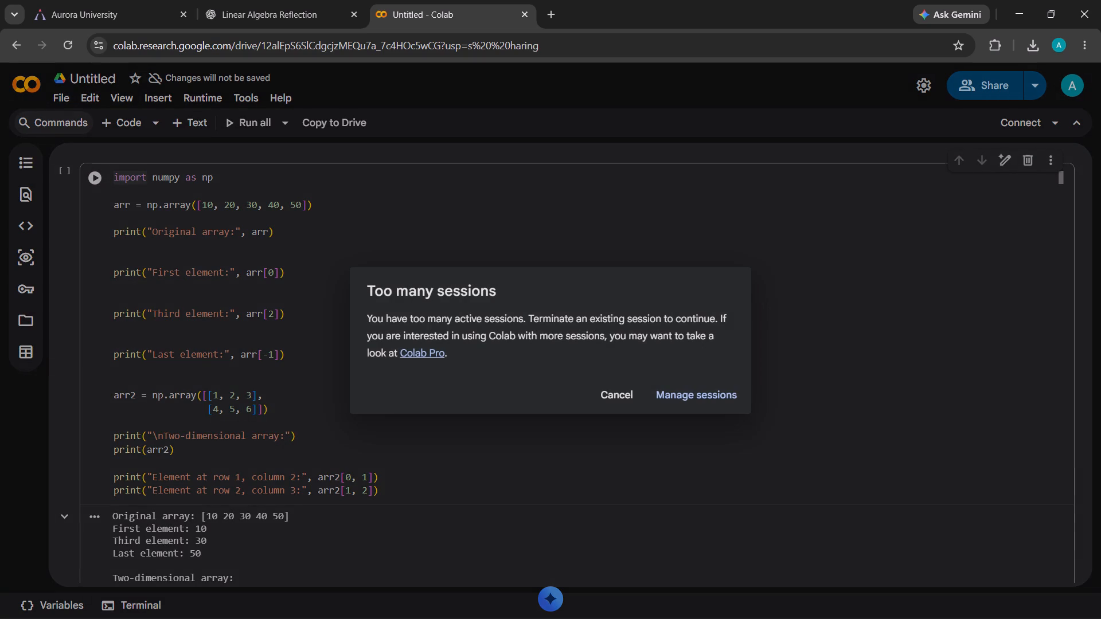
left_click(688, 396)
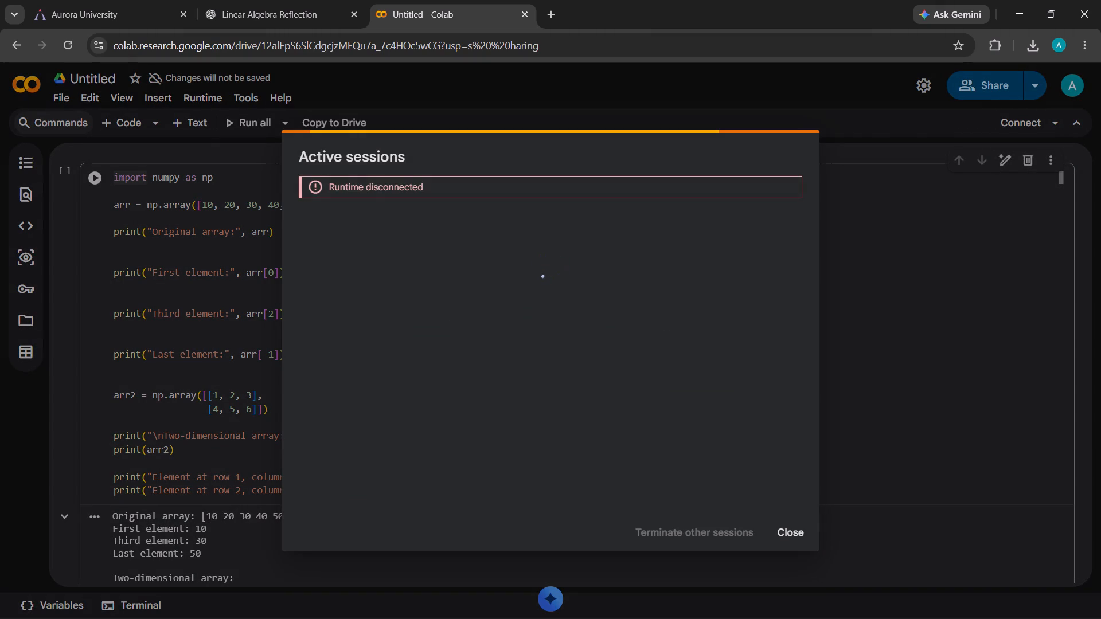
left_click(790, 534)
Capture a screenshot of the Indexing notebook with the code and its complete output in view.
scroll(628, 418, "down", 1)
key("Print")
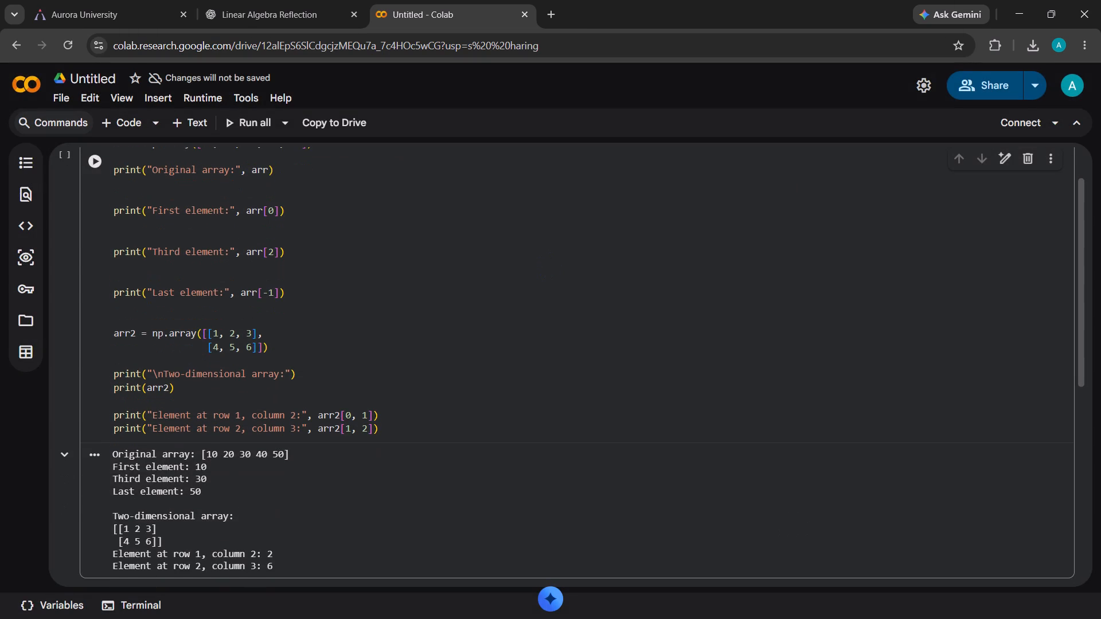
left_click(628, 418)
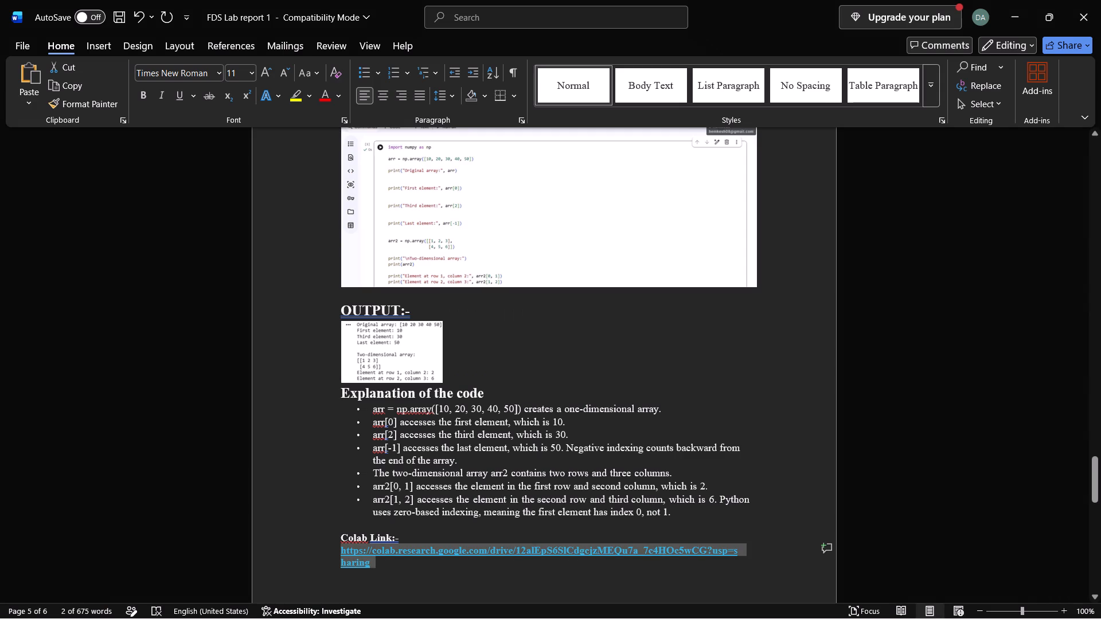
In the Word report, delete the output screenshot and the OUTPUT:- heading from the Indexing section.
left_click(408, 361)
key("BackSpace")
key("BackSpace")
key("BackSpace")
key("BackSpace")
key("BackSpace")
key("BackSpace")
key("BackSpace")
key("BackSpace")
key("BackSpace")
key("BackSpace")
key("BackSpace")
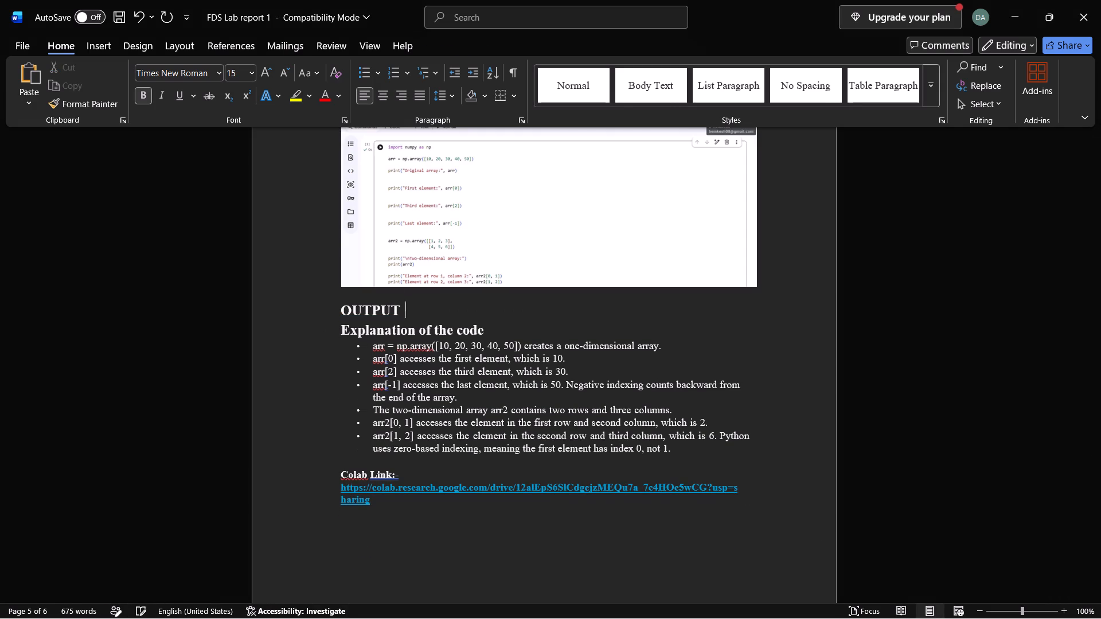
Delete the old code screenshot from the Indexing section.
left_click(564, 239)
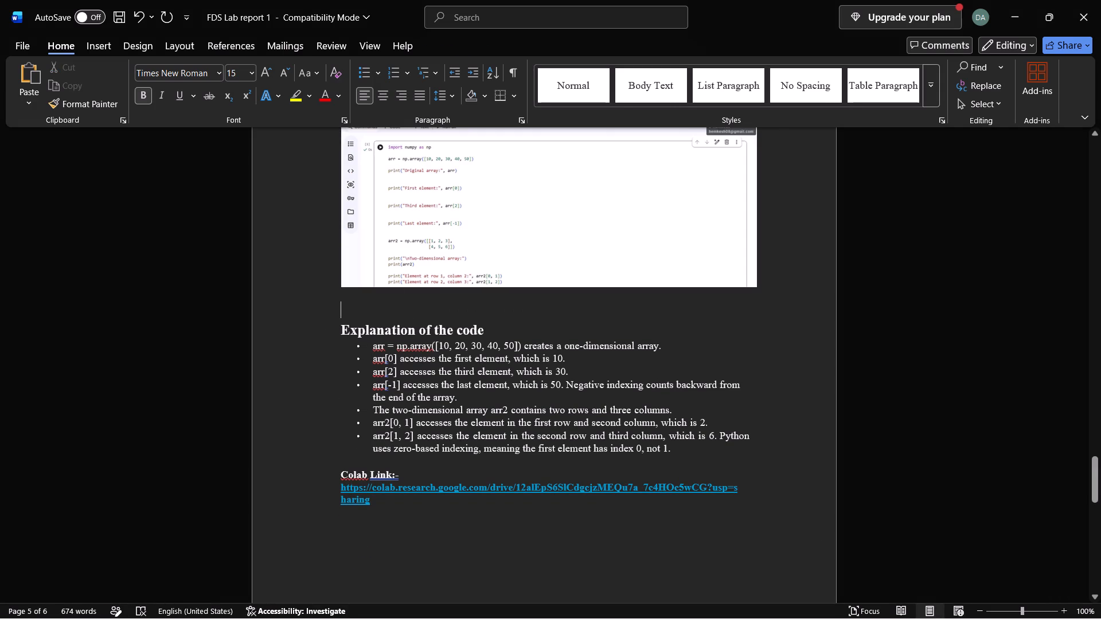
key("BackSpace")
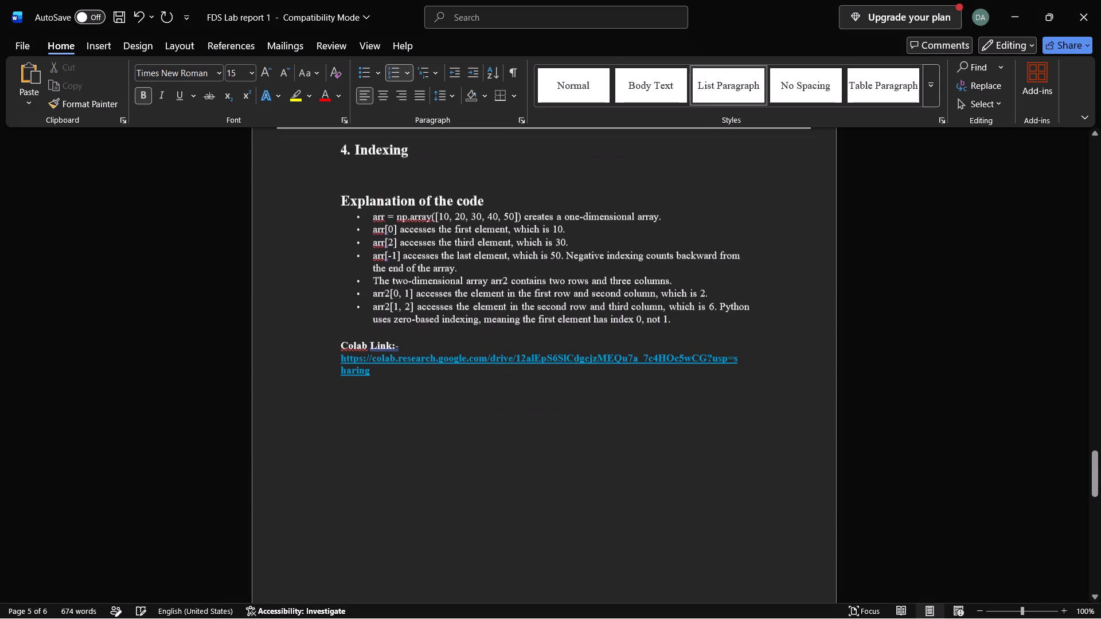
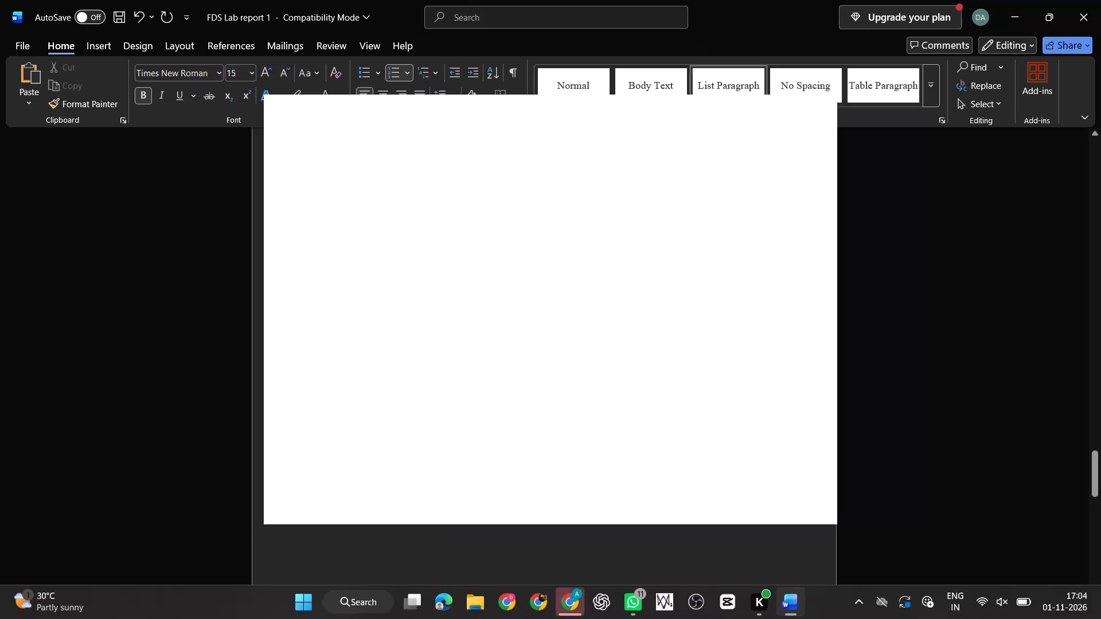
Paste the new Indexing notebook screenshot between the 4. Indexing heading and Explanation of the code.
left_click(912, 323)
left_click(930, 348)
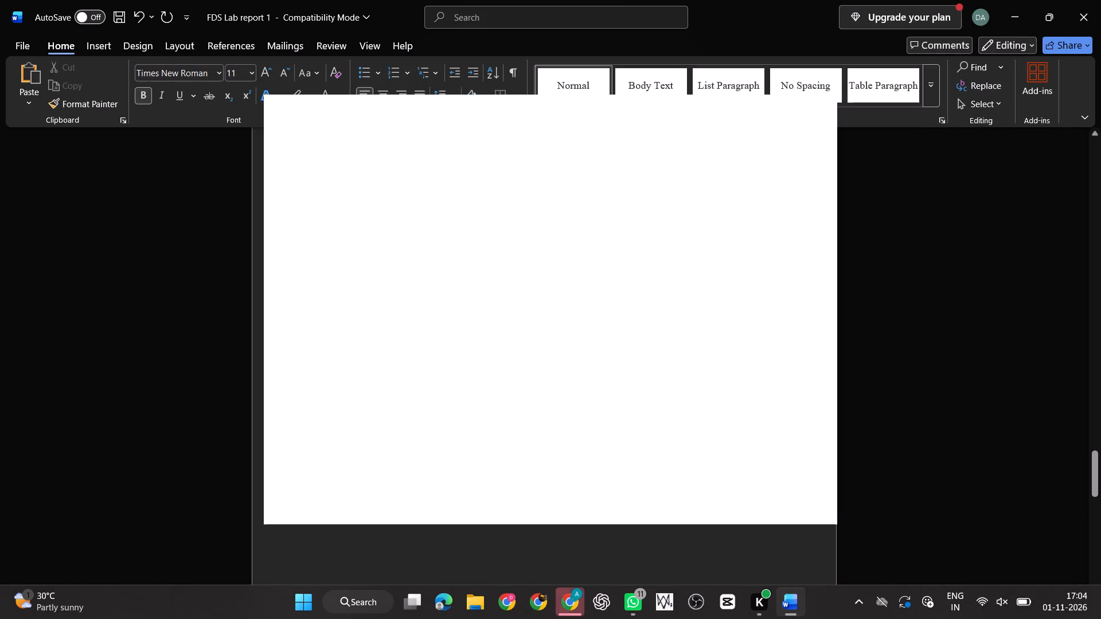
left_click(893, 373)
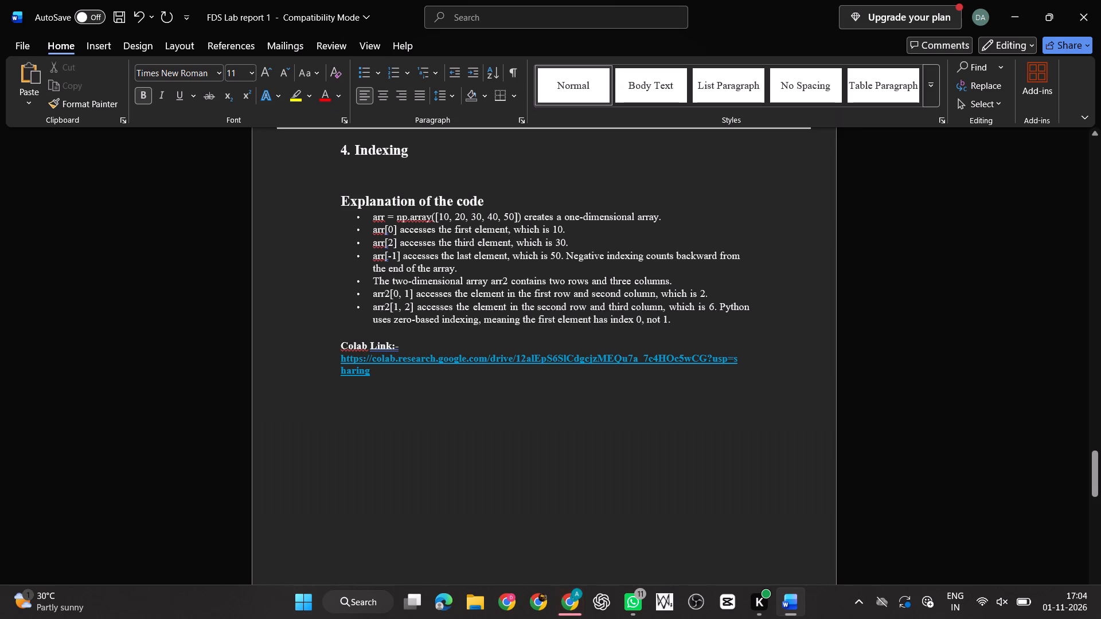
scroll(625, 307, "up", 1)
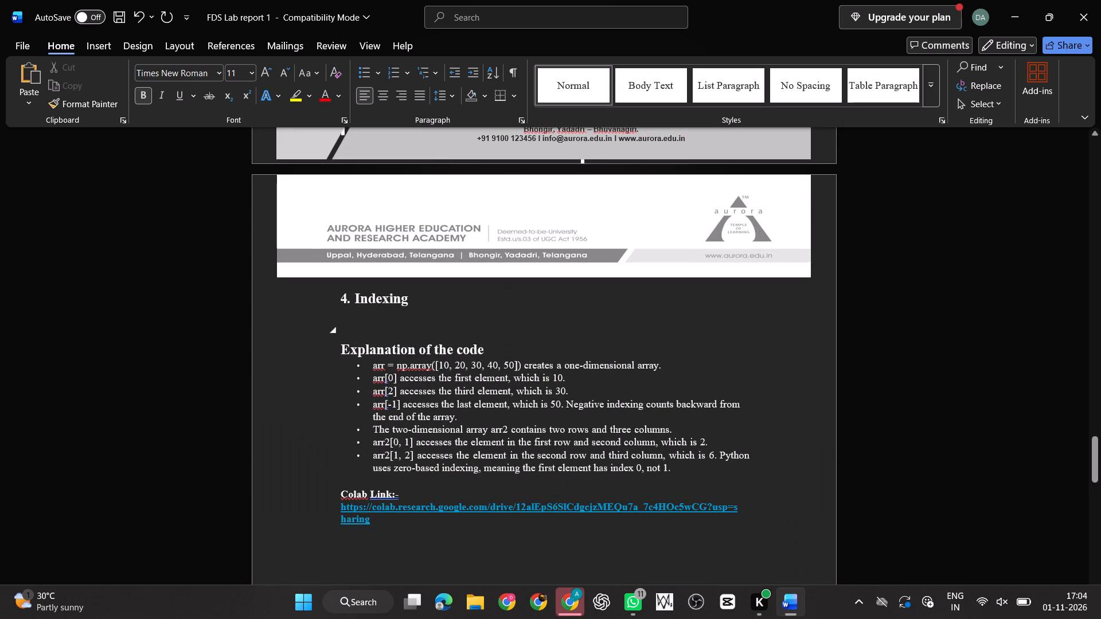
left_click(441, 316)
key("ctrl+v")
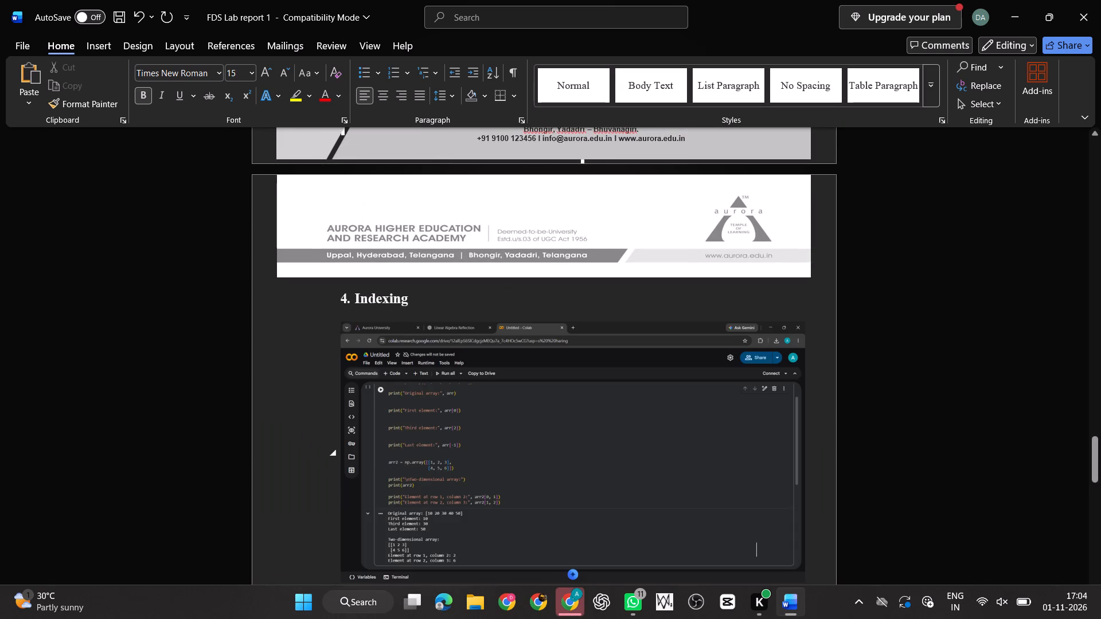
Copy the Colab link at the end of the Slicing section and open it in Chrome.
scroll(441, 316, "down", 2)
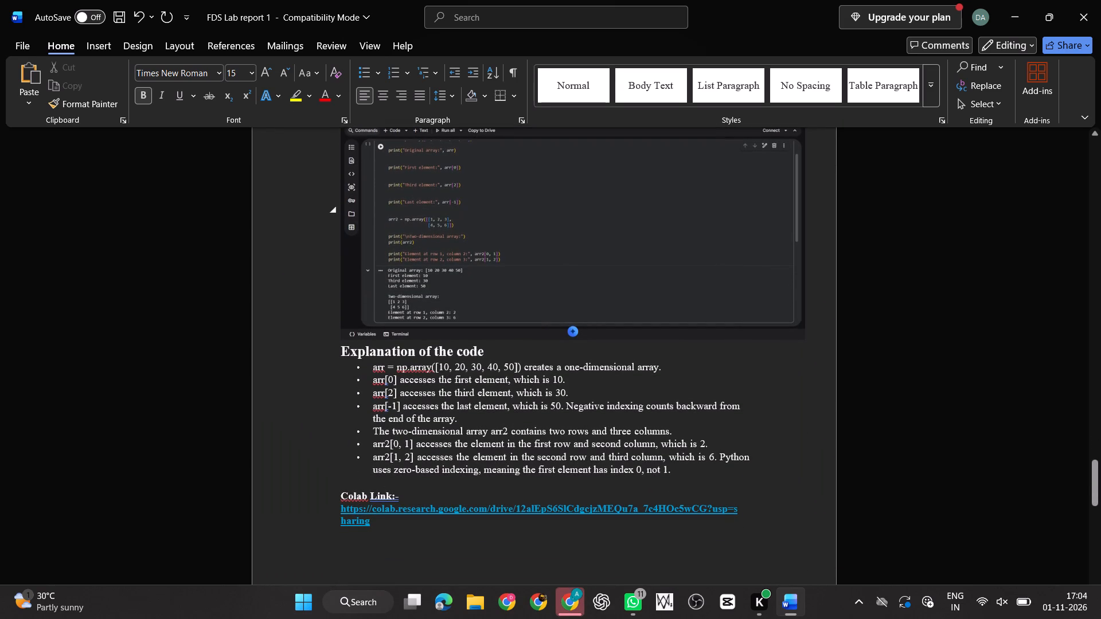
scroll(441, 316, "down", 5)
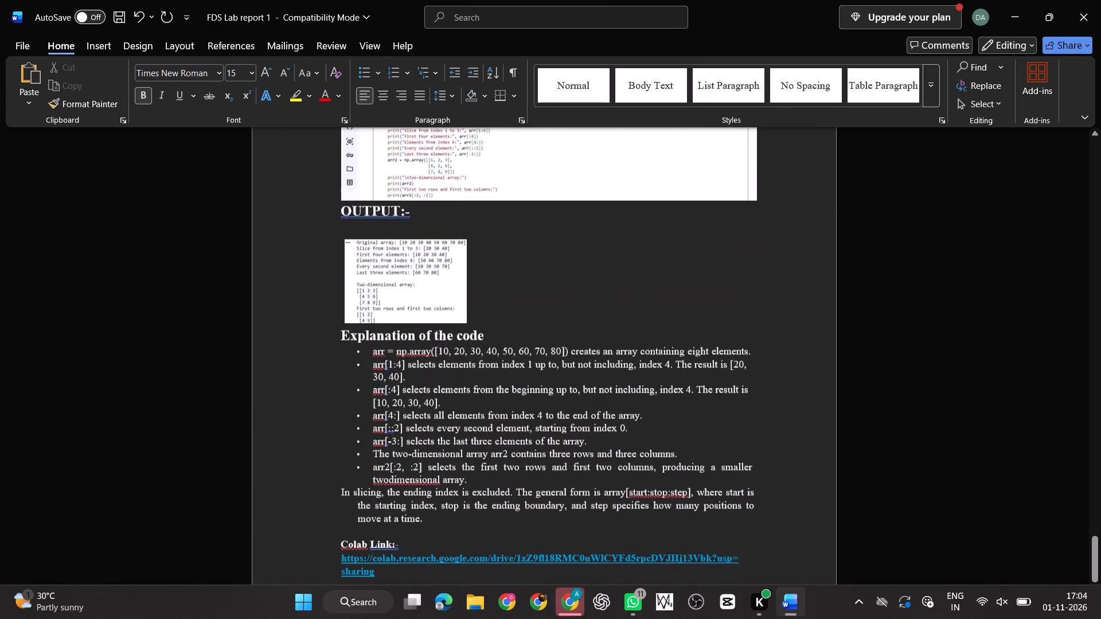
left_click_drag(342, 557, 346, 558)
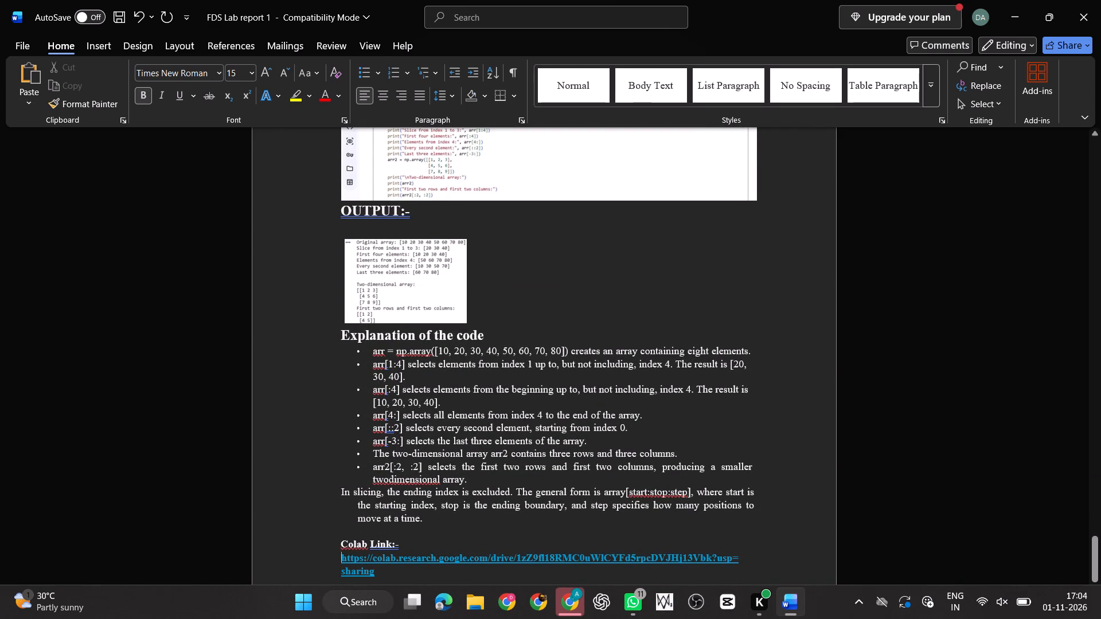
left_click_drag(346, 558, 389, 574)
key("ctrl+c")
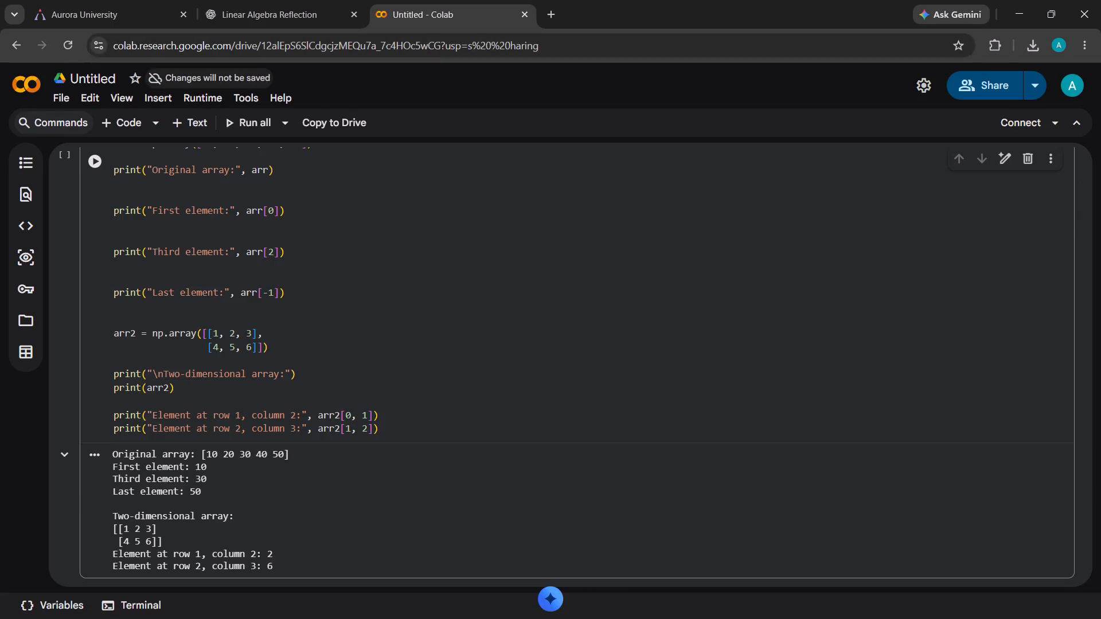
left_click(249, 48)
key("ctrl+v")
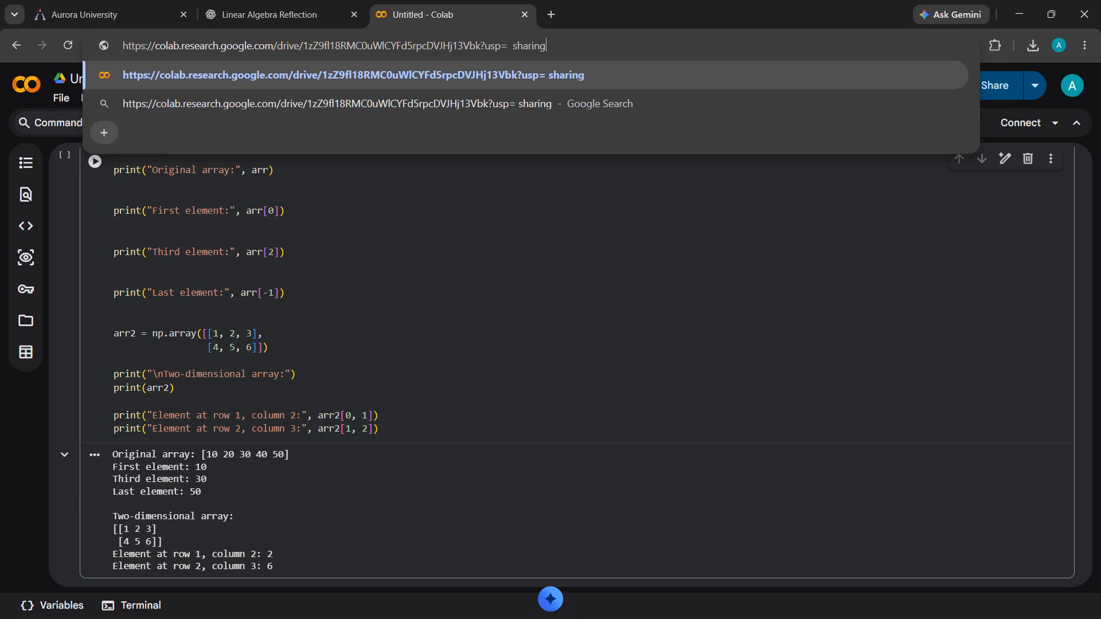
key("Return")
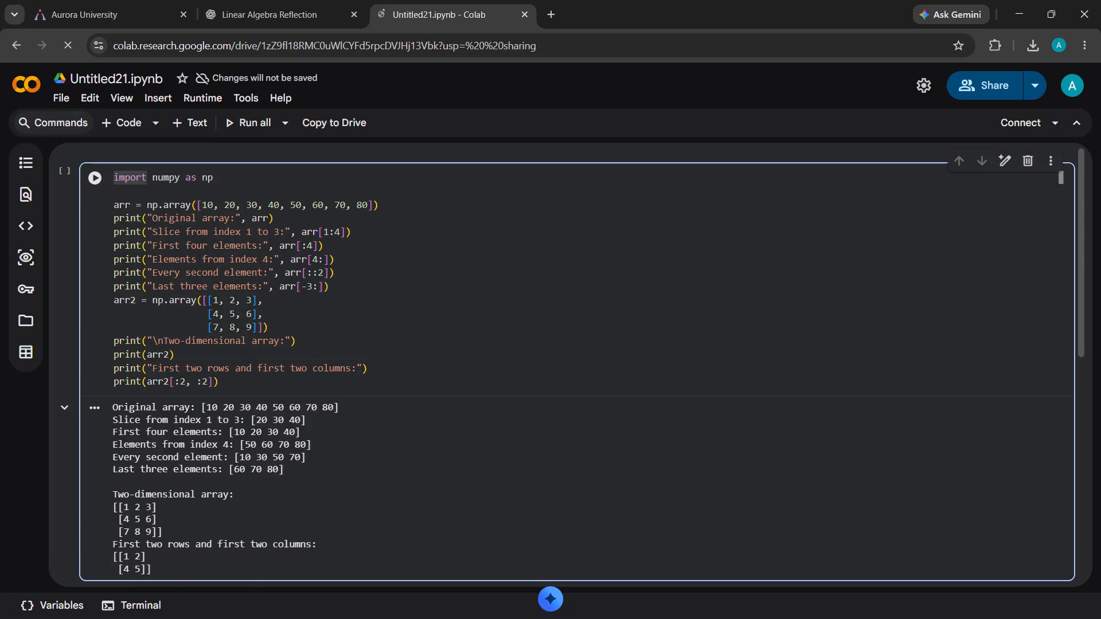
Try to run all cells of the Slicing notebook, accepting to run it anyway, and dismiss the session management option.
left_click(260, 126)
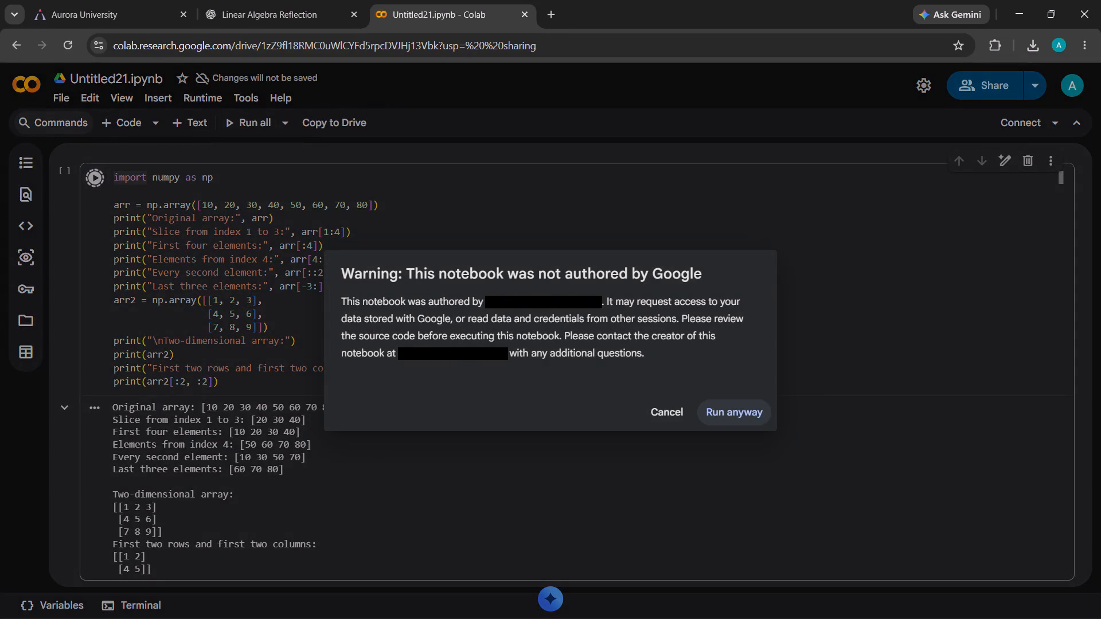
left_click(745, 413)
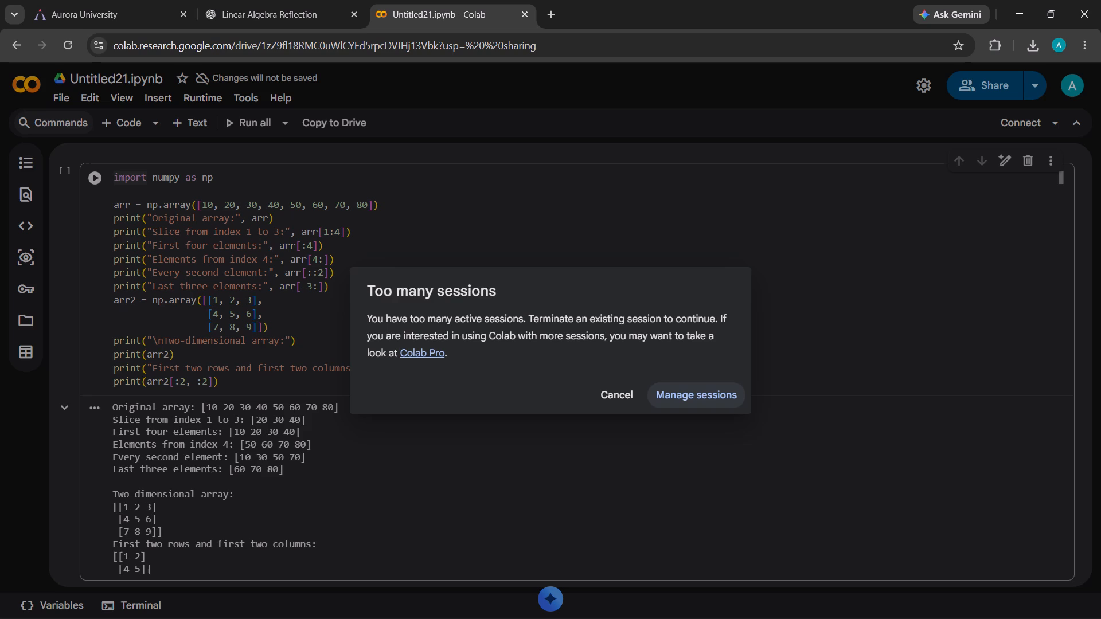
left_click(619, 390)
Capture a screenshot of the Chrome window showing the Slicing notebook's code and output.
key("Print")
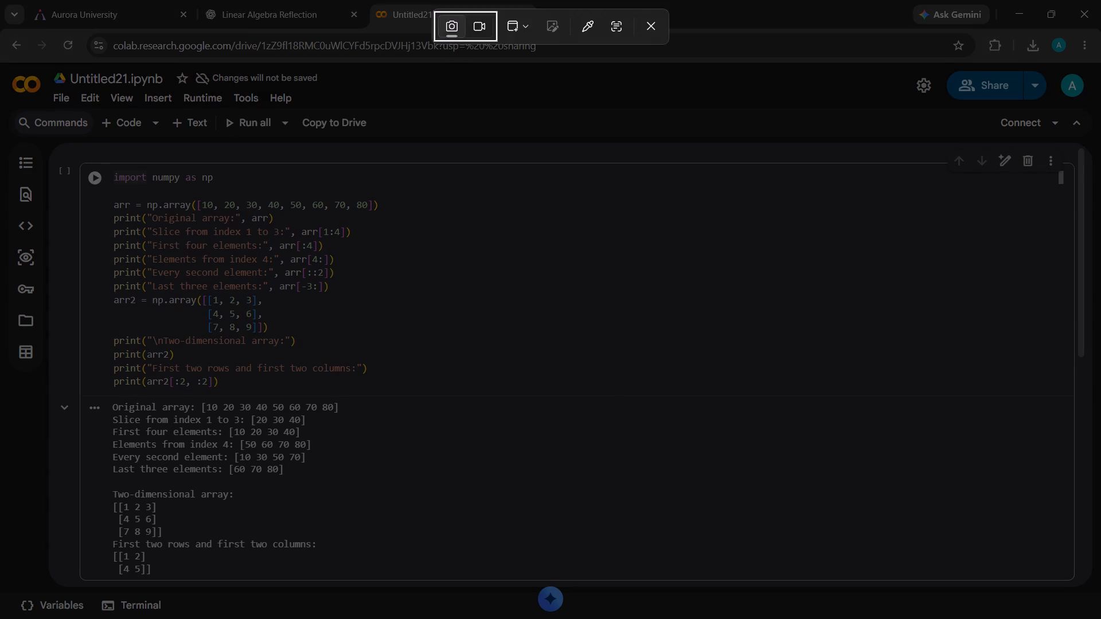
left_click(619, 390)
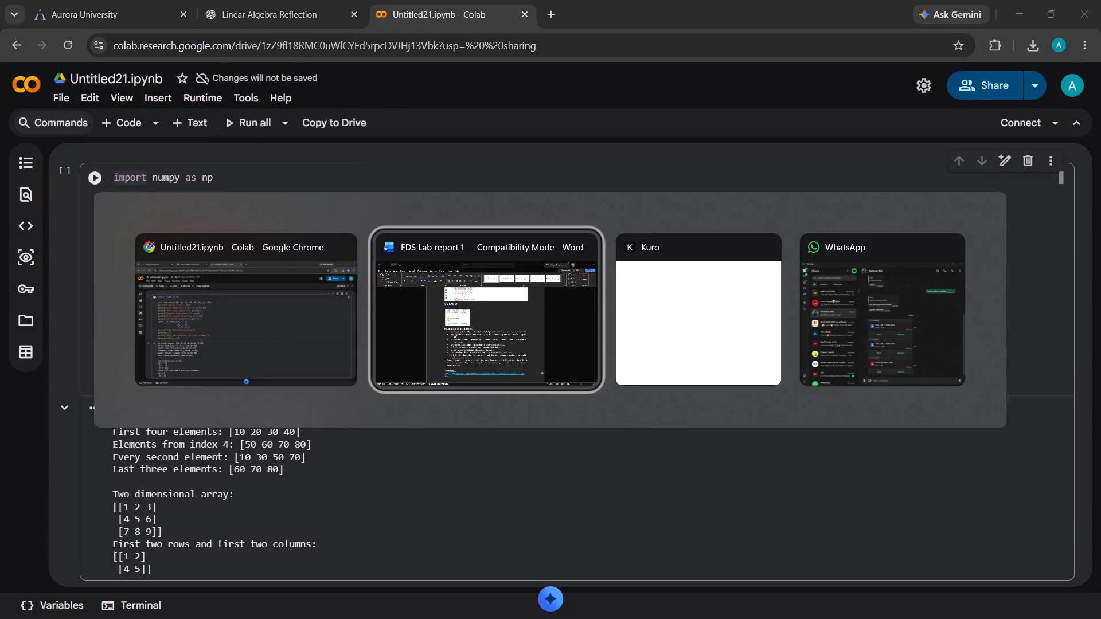
In the Word report, delete the output screenshot and the OUTPUT:- heading from the Slicing section.
scroll(516, 348, "down", 3)
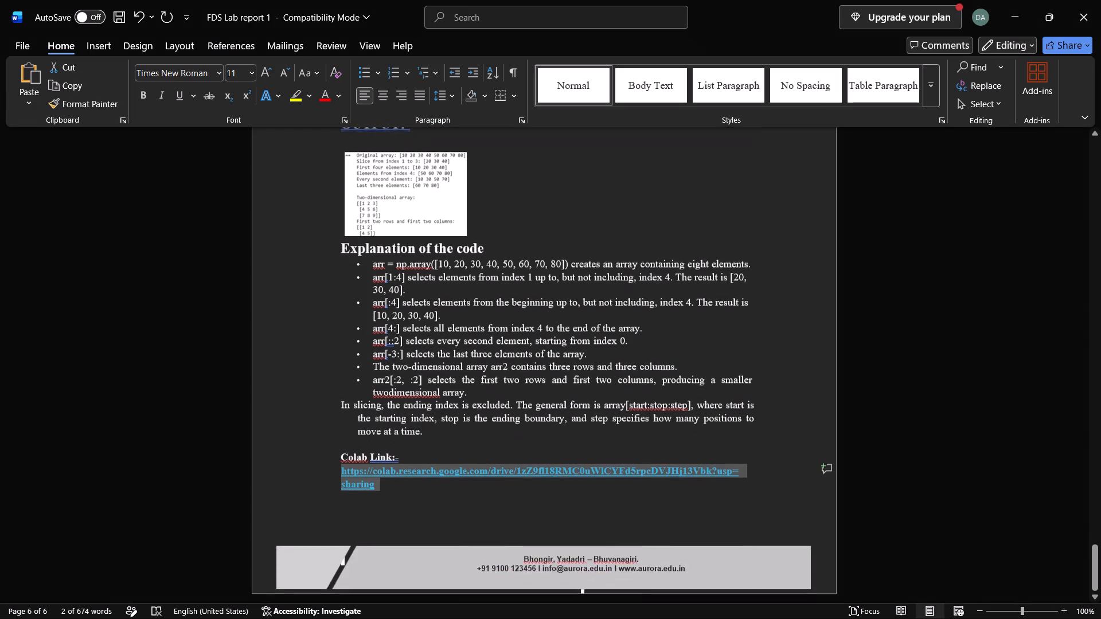
scroll(516, 348, "down", 1)
scroll(516, 348, "up", 1)
left_click(422, 296)
key("BackSpace")
key("BackSpace")
key("BackSpace")
key("BackSpace")
key("BackSpace")
key("BackSpace")
key("BackSpace")
key("BackSpace")
key("BackSpace")
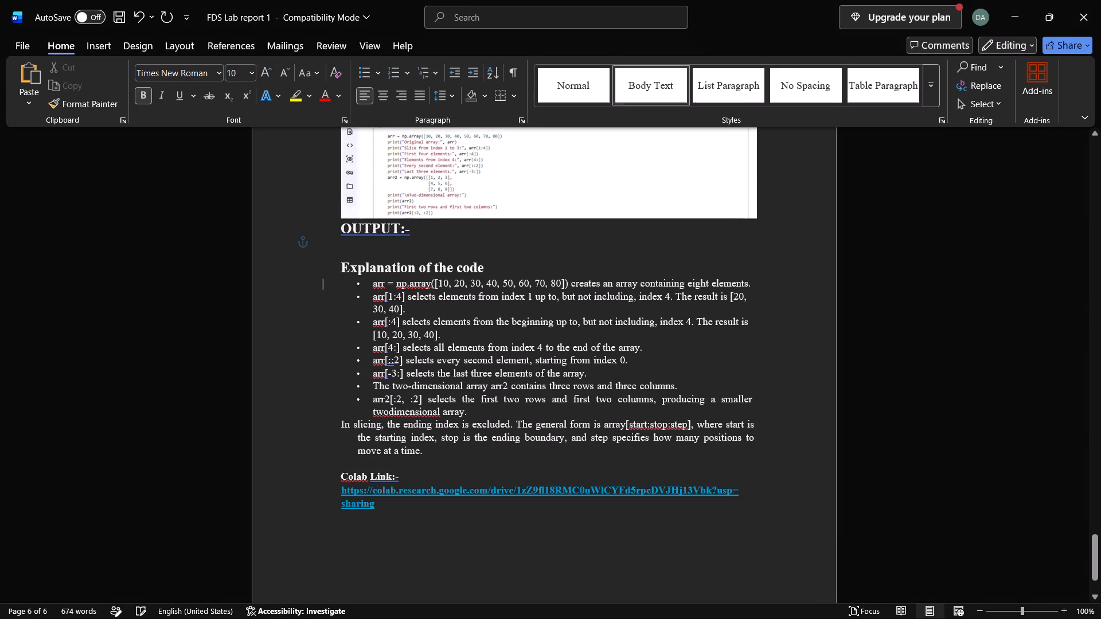
key("BackSpace")
Delete the old code screenshot from the Slicing section.
left_click(513, 219)
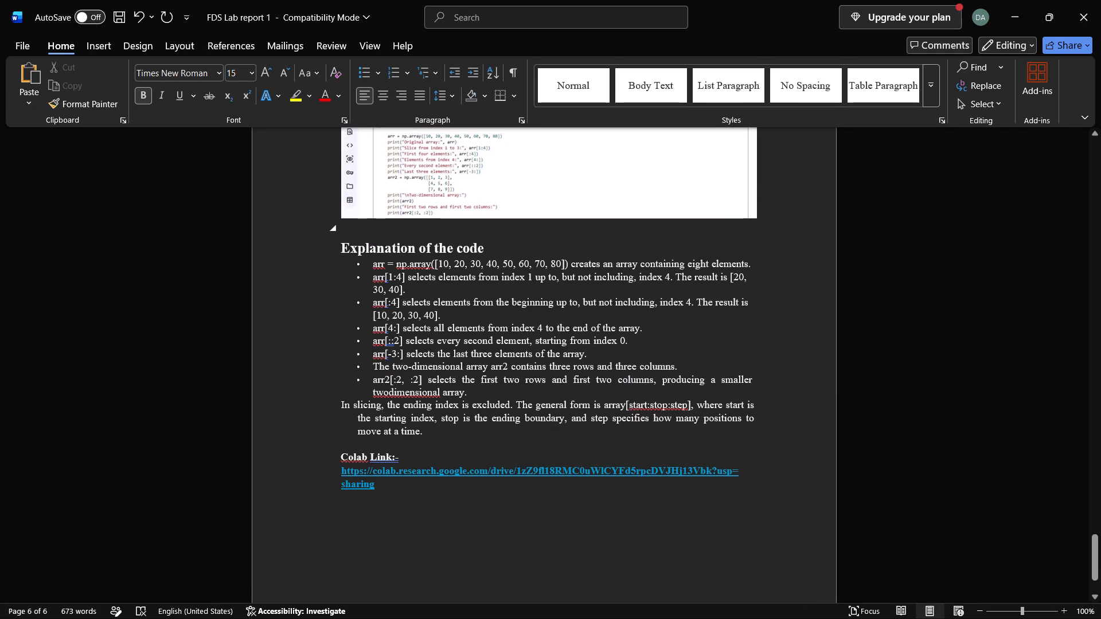
left_click(590, 177)
scroll(590, 177, "up", 3)
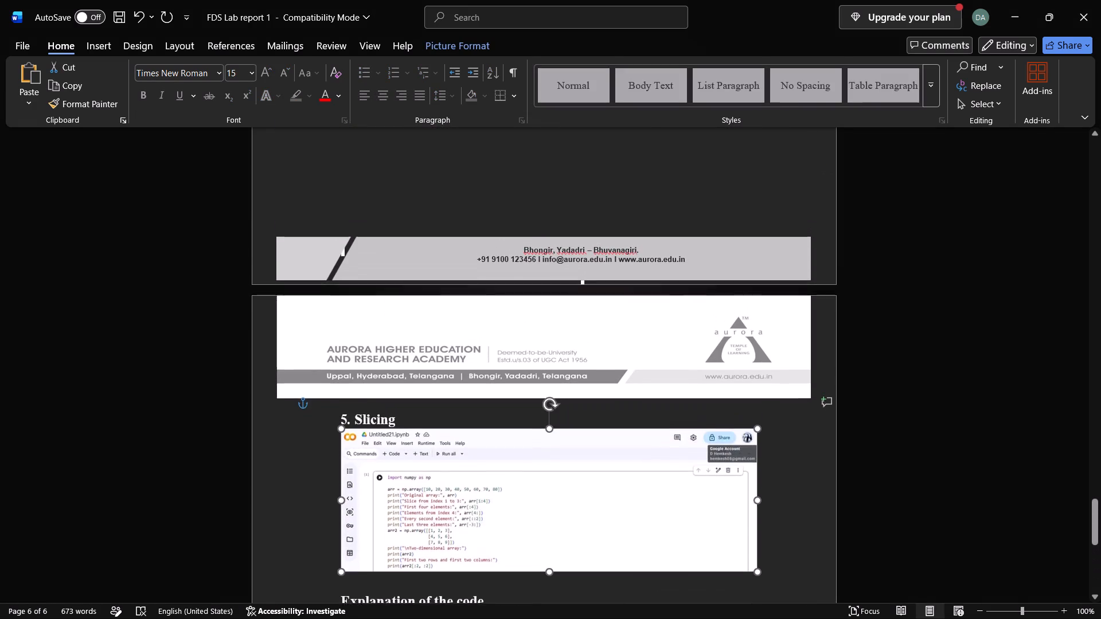
key("BackSpace")
Paste the new notebook screenshot on a new line below the 5. Slicing heading and remove that line's list number.
key("Right")
key("Right")
key("Right")
key("Right")
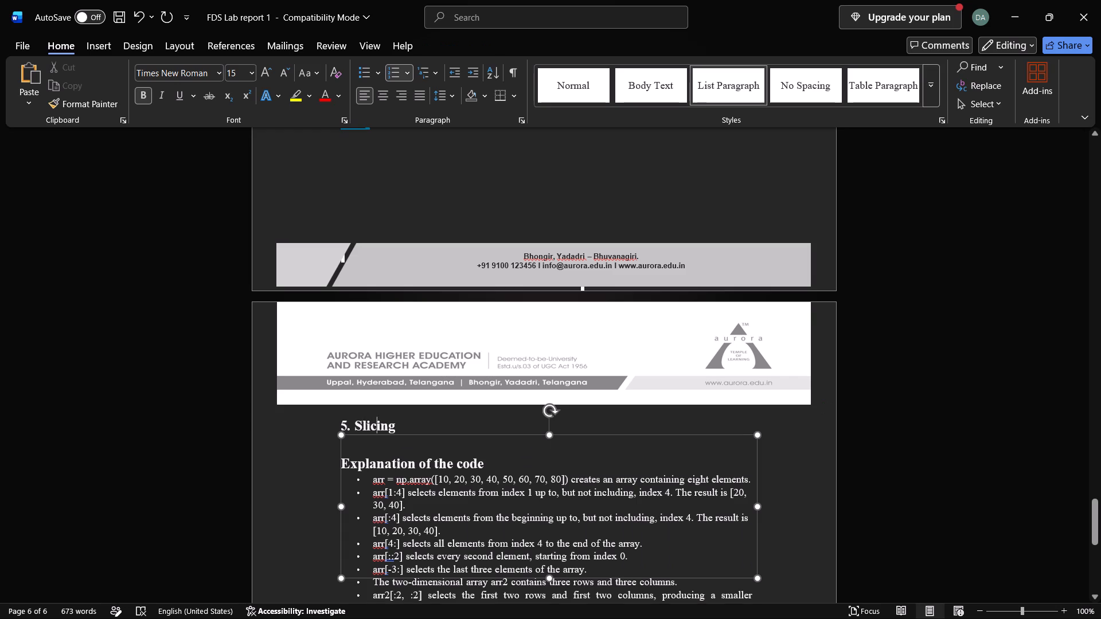
key("Right")
key("Right")
key("Right")
key("Return")
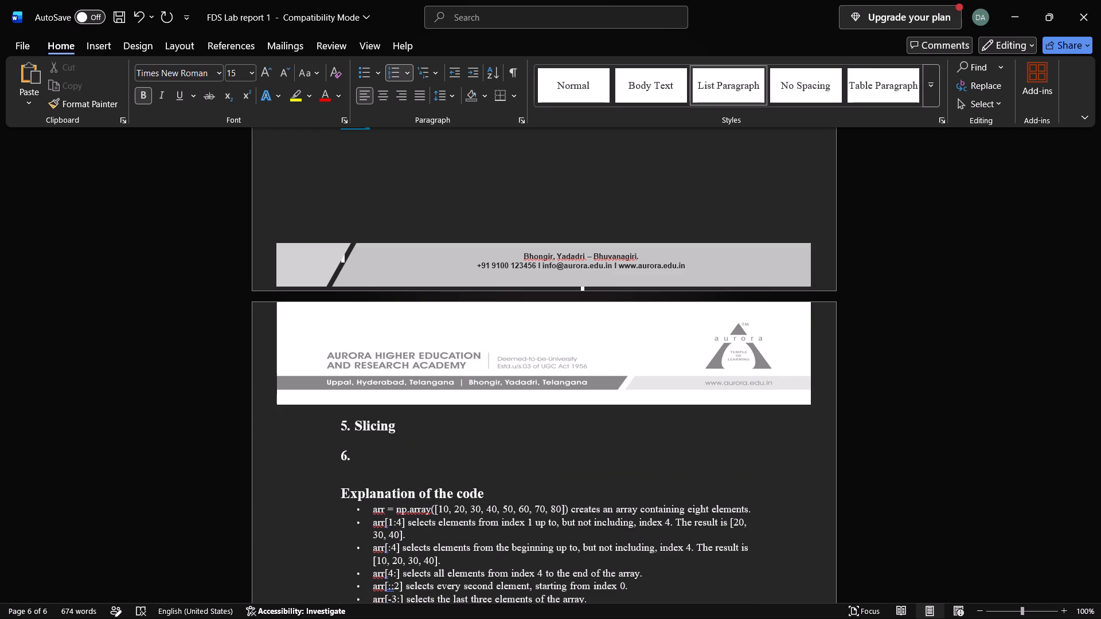
key("ctrl+v")
scroll(402, 452, "down", 1)
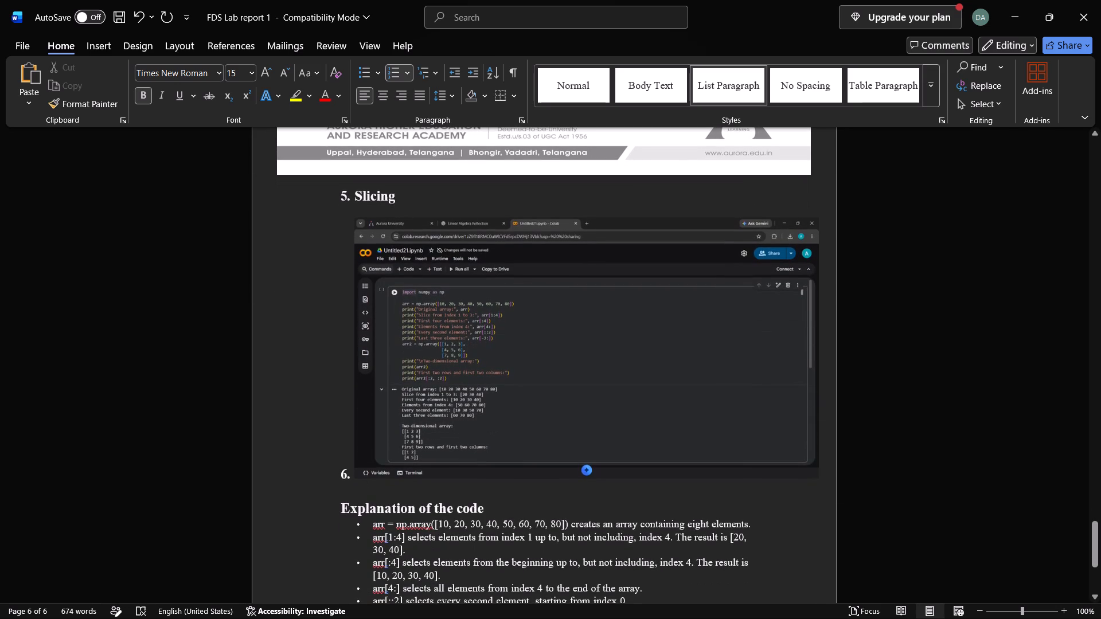
left_click(347, 473)
key("BackSpace")
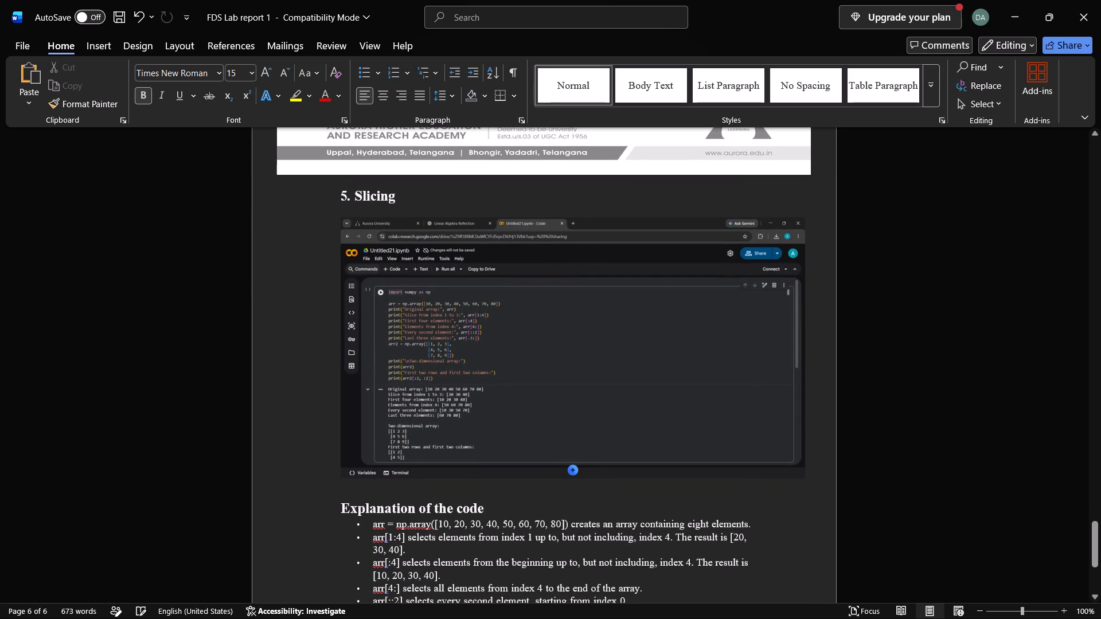
Replace the Student Name entry in the details table on the first page with the current student's name.
scroll(443, 408, "up", 20)
scroll(443, 408, "up", 15)
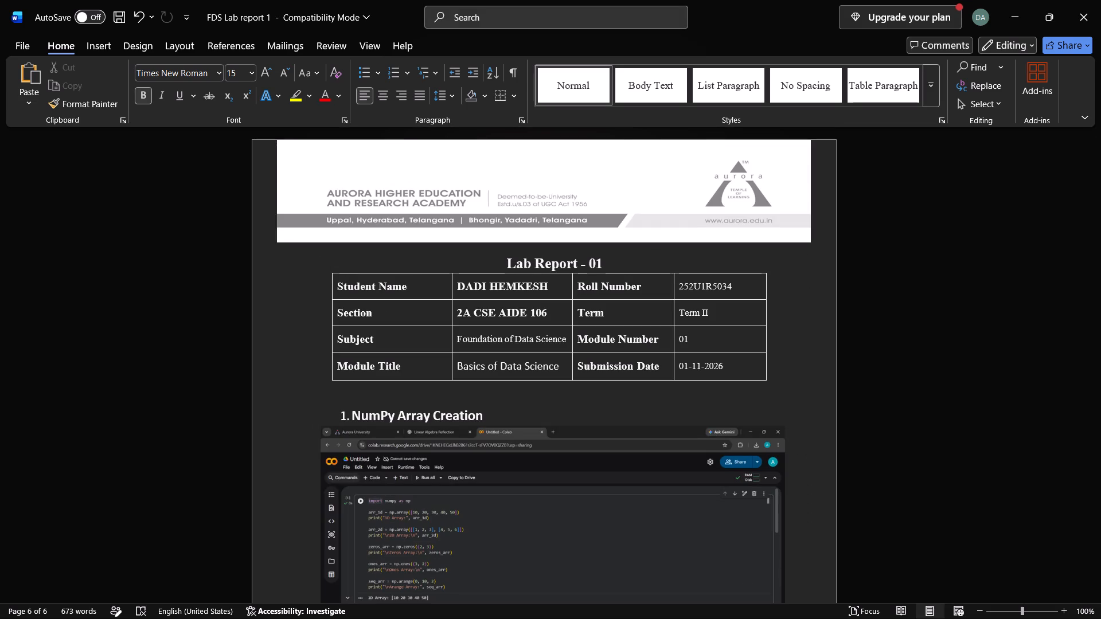
left_click(557, 293)
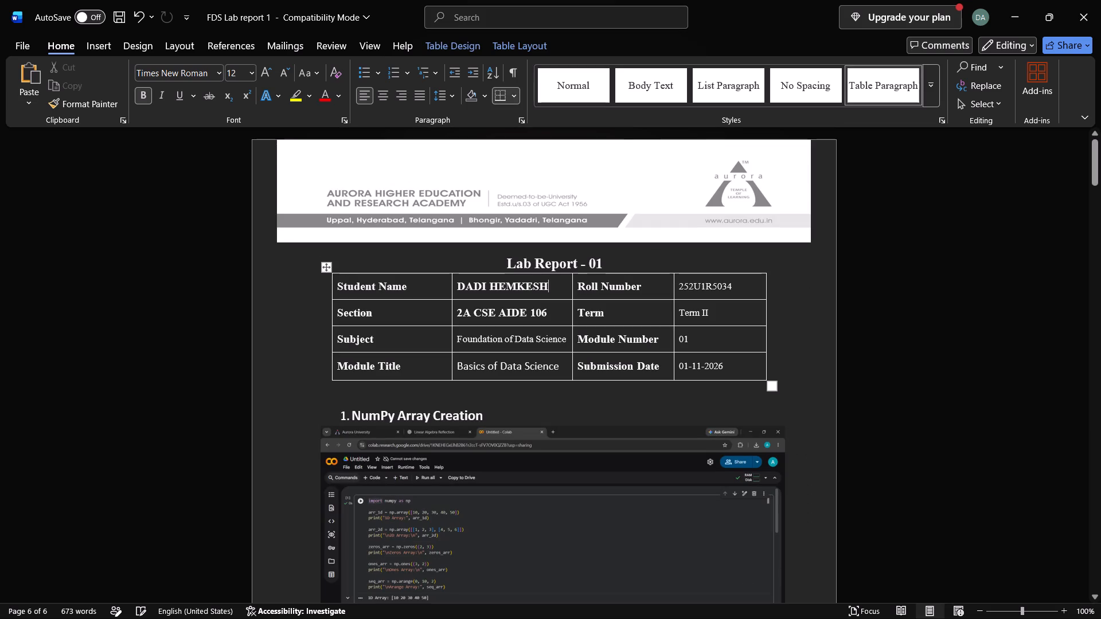
key("BackSpace")
key("BackSpace")
key("BackSpace")
key("BackSpace")
key("BackSpace")
key("BackSpace")
key("BackSpace")
key("BackSpace")
key("BackSpace")
key("BackSpace")
key("BackSpace")
key("BackSpace")
key("BackSpace")
key("BackSpace")
key("BackSpace")
key("BackSpace")
key("a")
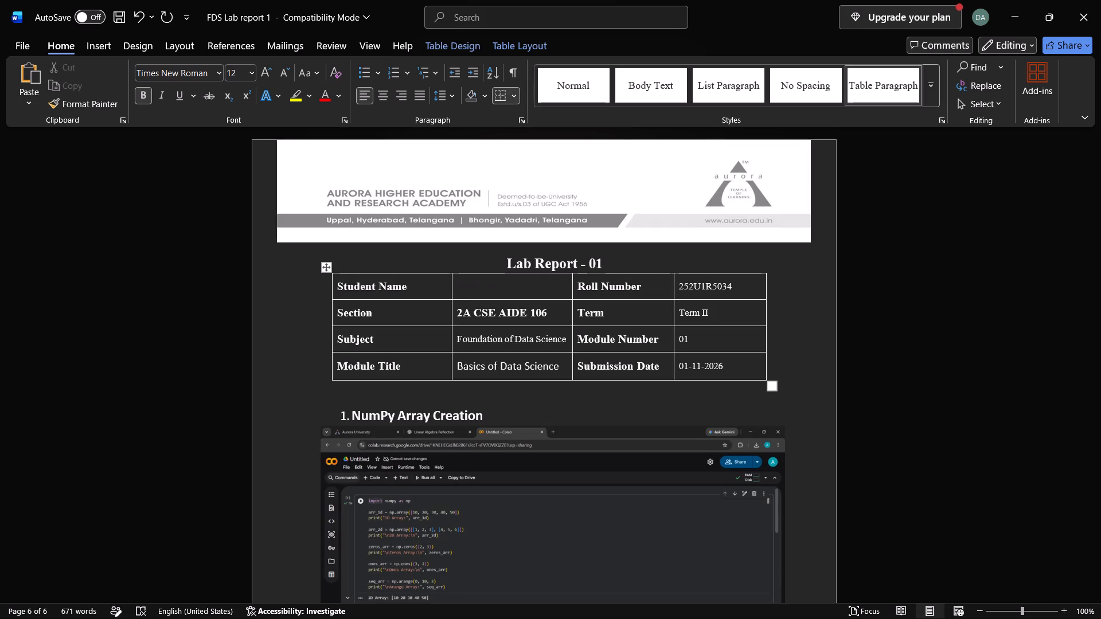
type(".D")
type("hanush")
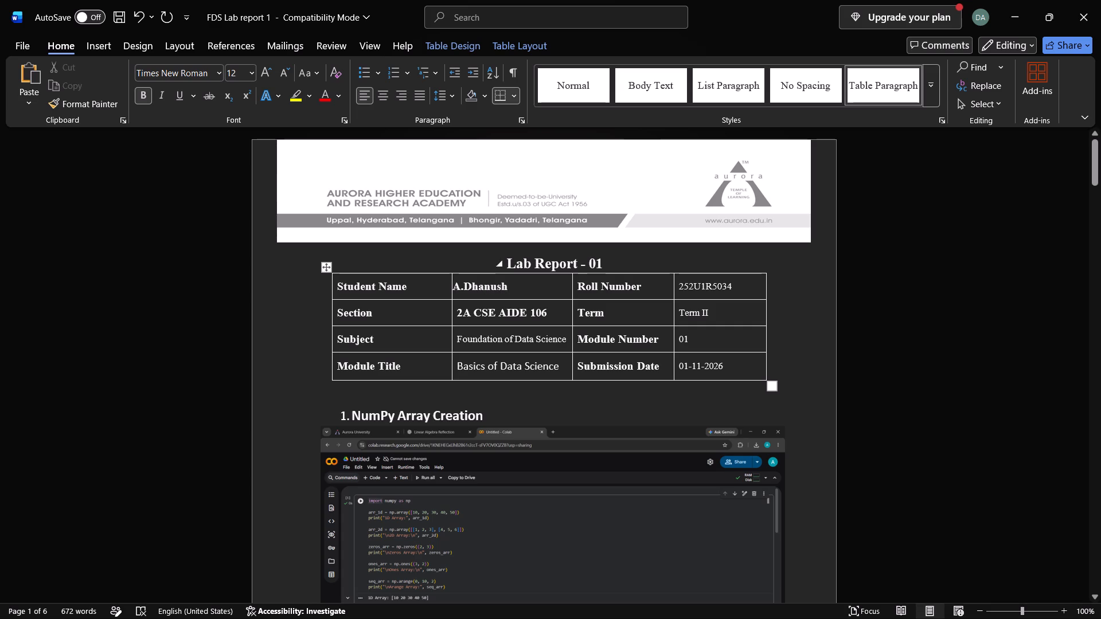
Replace the last two digits of the Roll Number in the details table with the current student's digits.
left_click(744, 279)
key("BackSpace")
key("BackSpace")
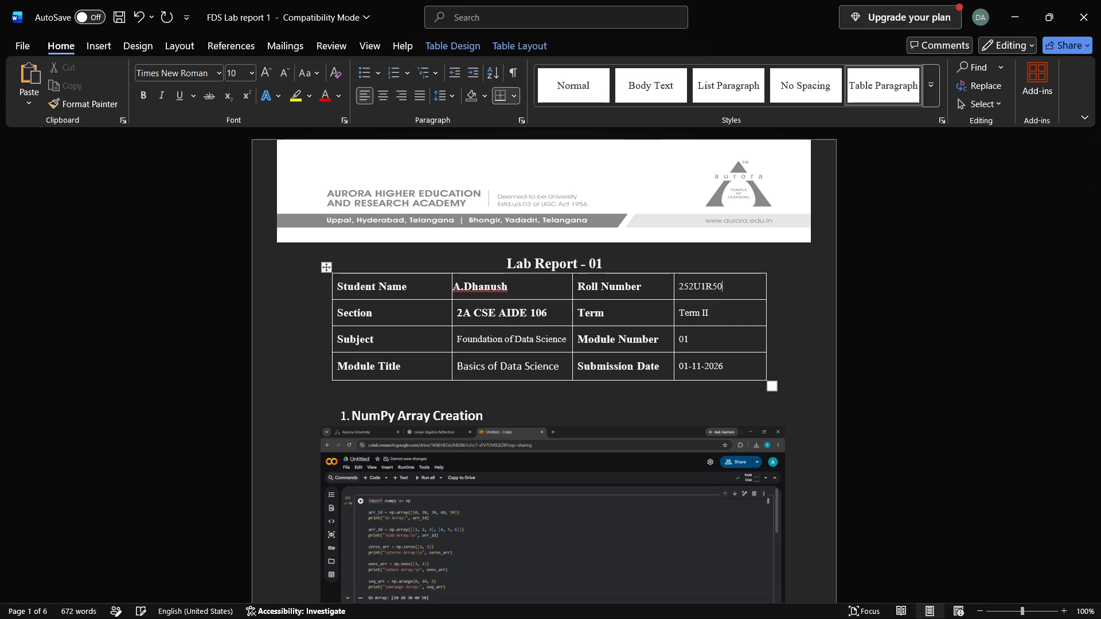
type("01")
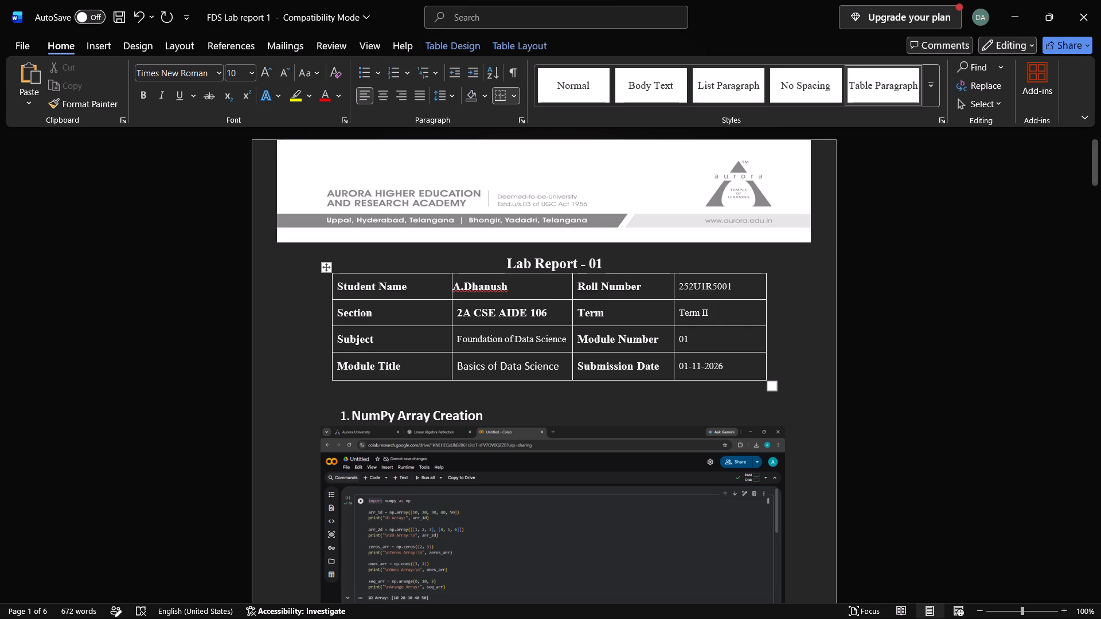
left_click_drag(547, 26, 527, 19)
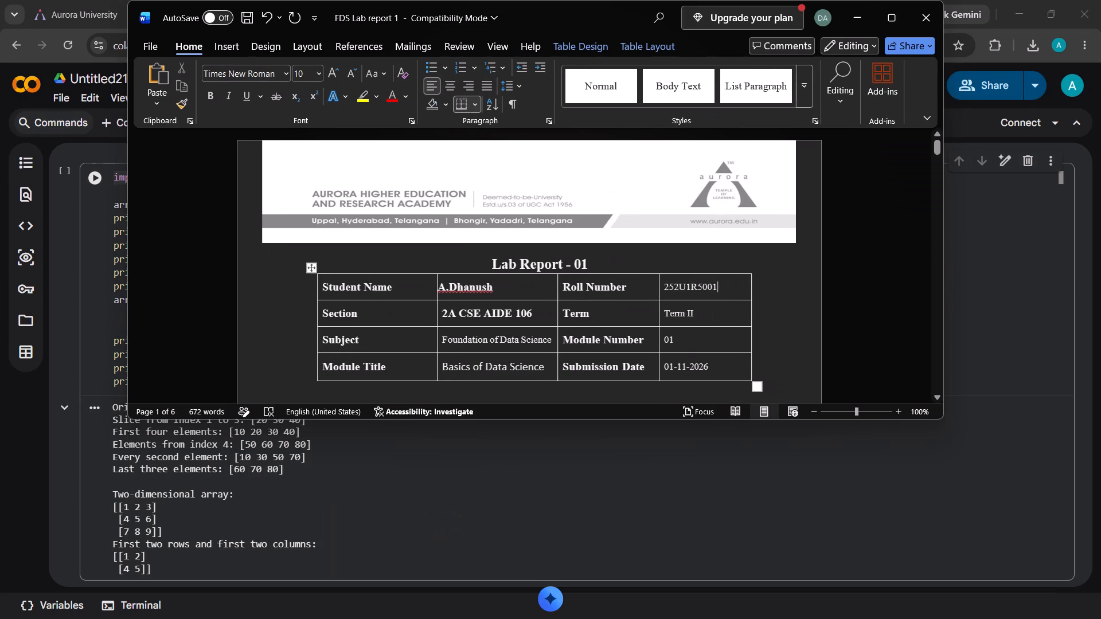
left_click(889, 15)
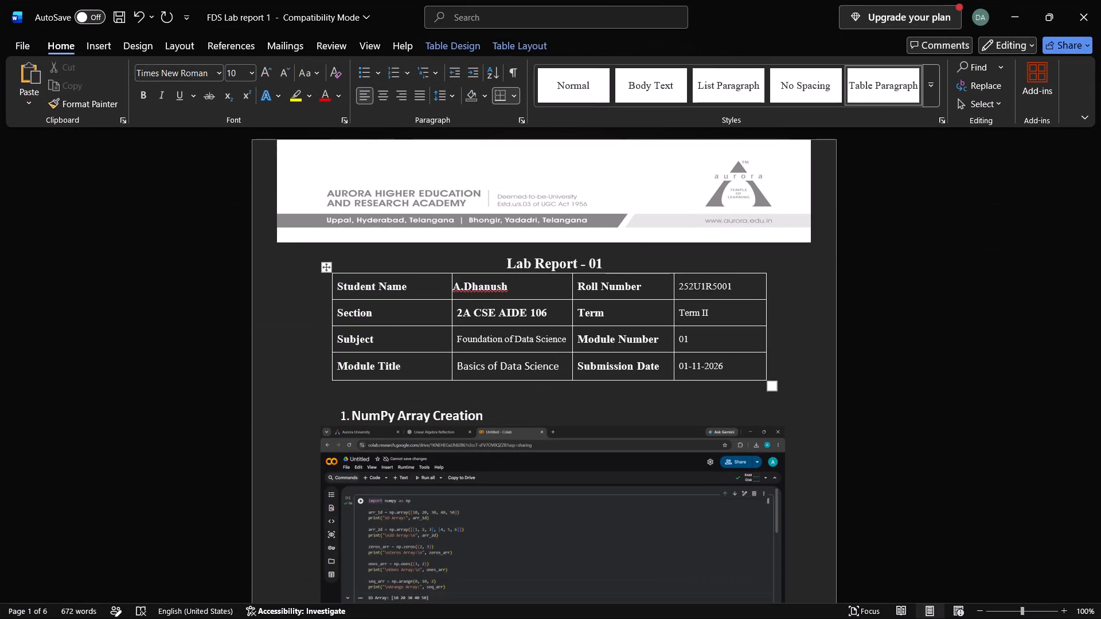
Save the report as a PDF named FDS Lab report 1 in the Downloads folder, replacing the existing file.
left_click(483, 19)
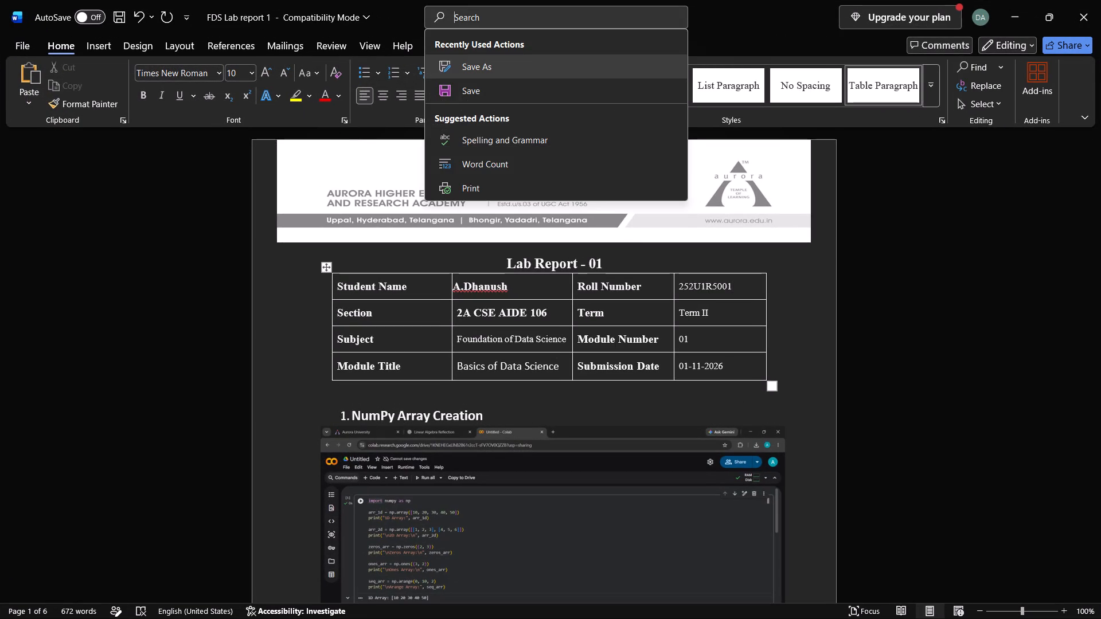
left_click(521, 70)
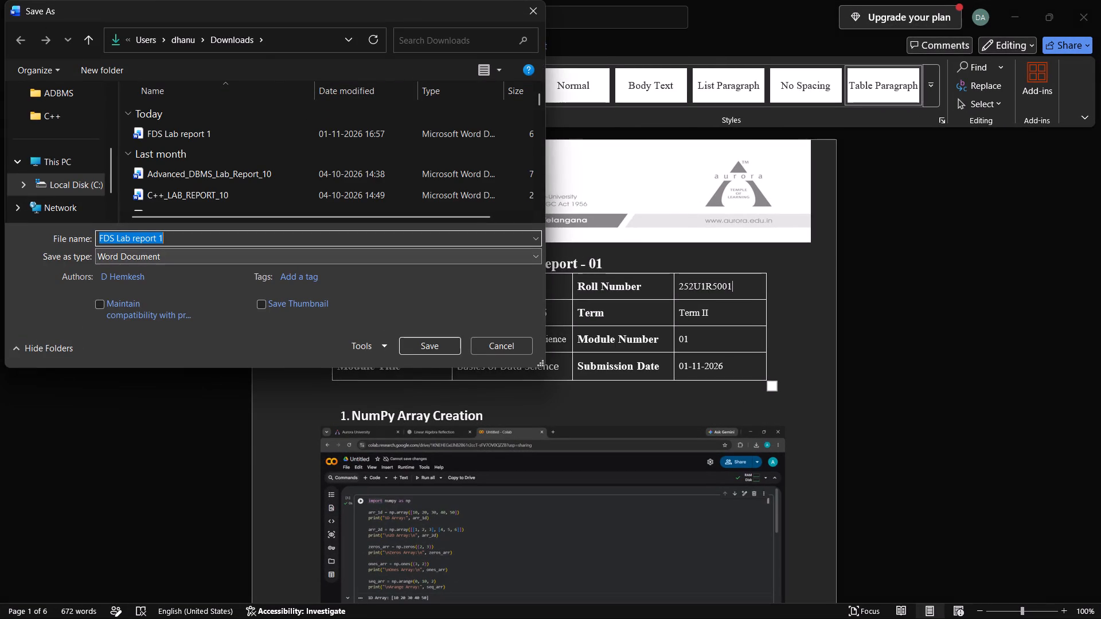
left_click(260, 261)
left_click(310, 337)
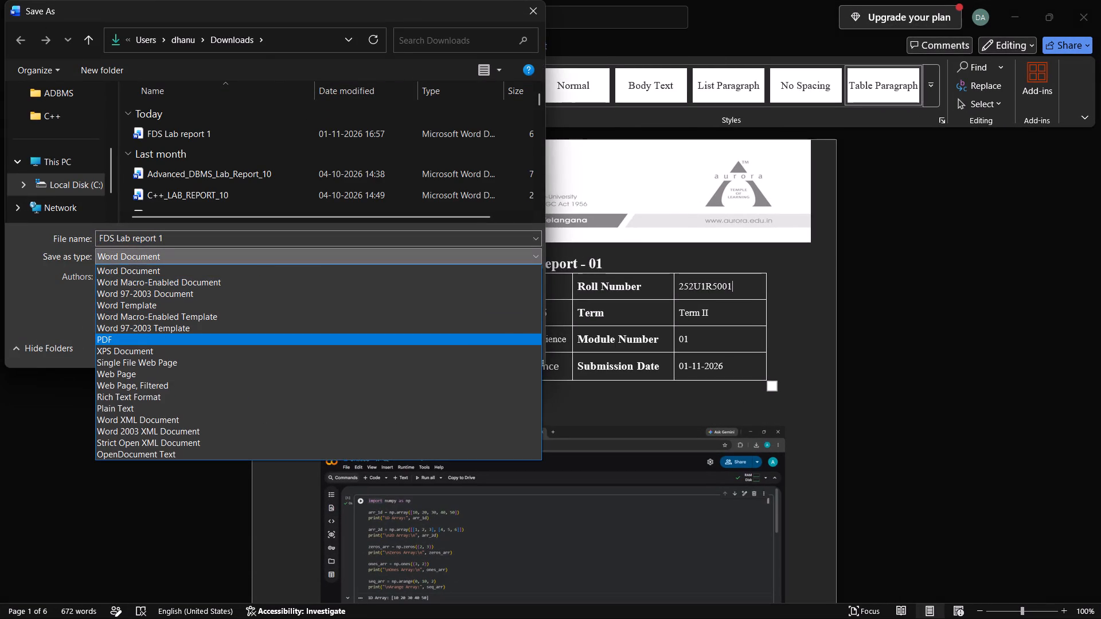
left_click(436, 376)
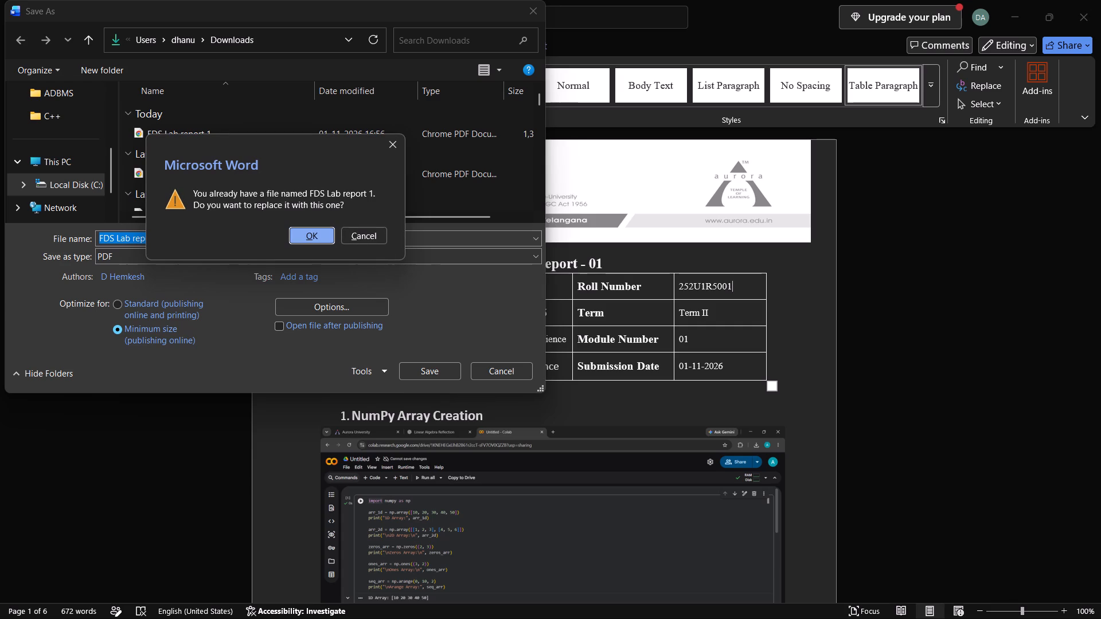
left_click(309, 236)
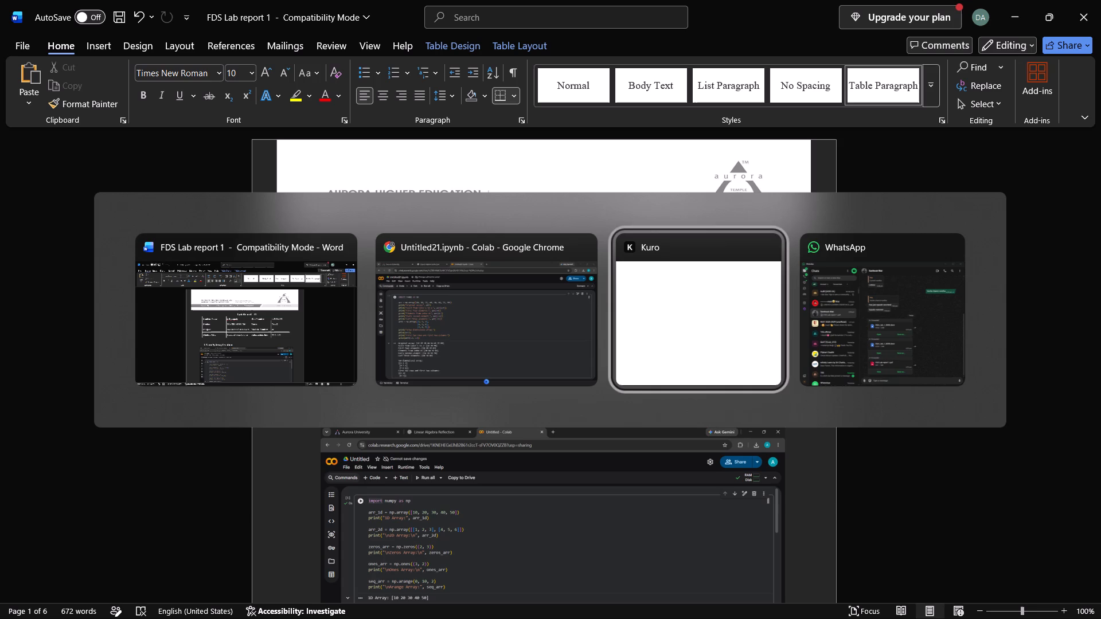
Switch to the Aurora University assessments page in Chrome and submit the file upload for Lab Report 1.
left_click(77, 0)
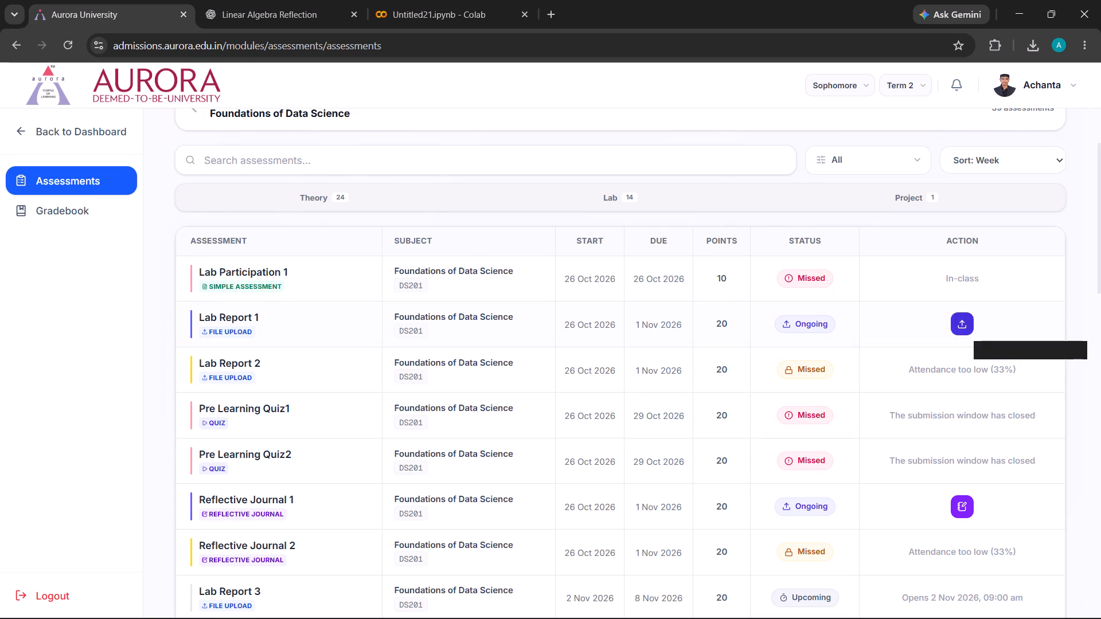
left_click(964, 323)
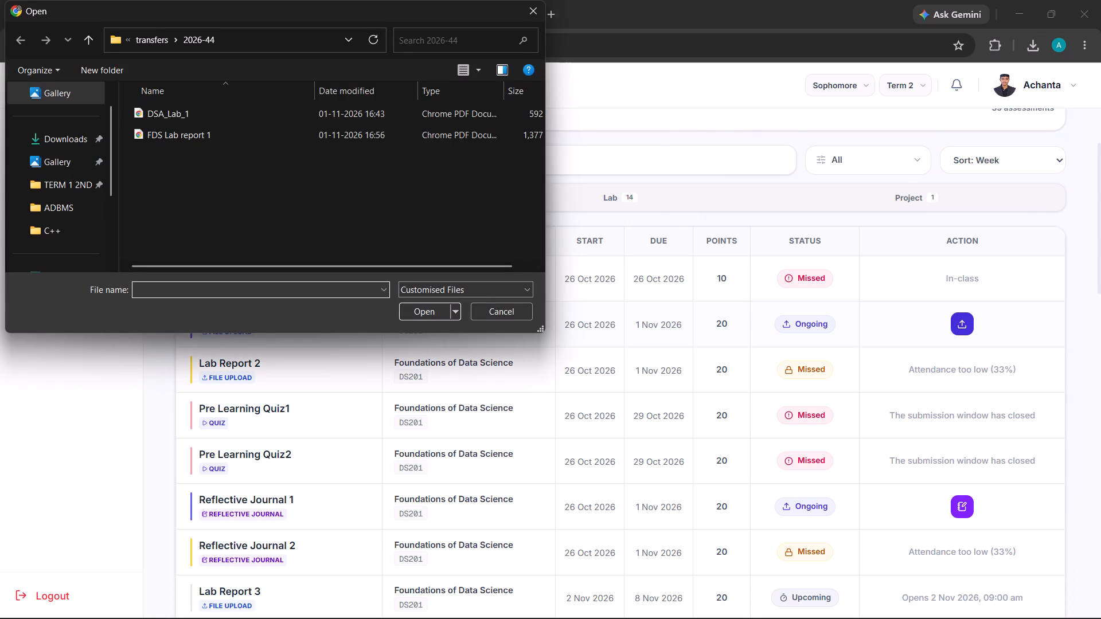
Choose the FDS Lab report 1 PDF as the file to upload for Lab Report 1.
double_click(288, 143)
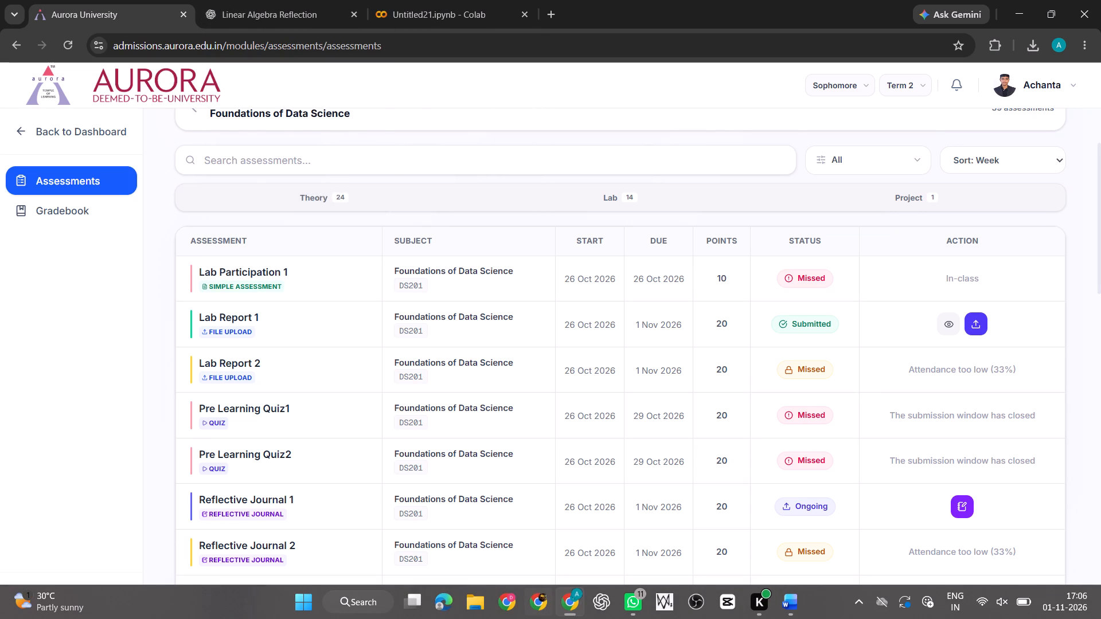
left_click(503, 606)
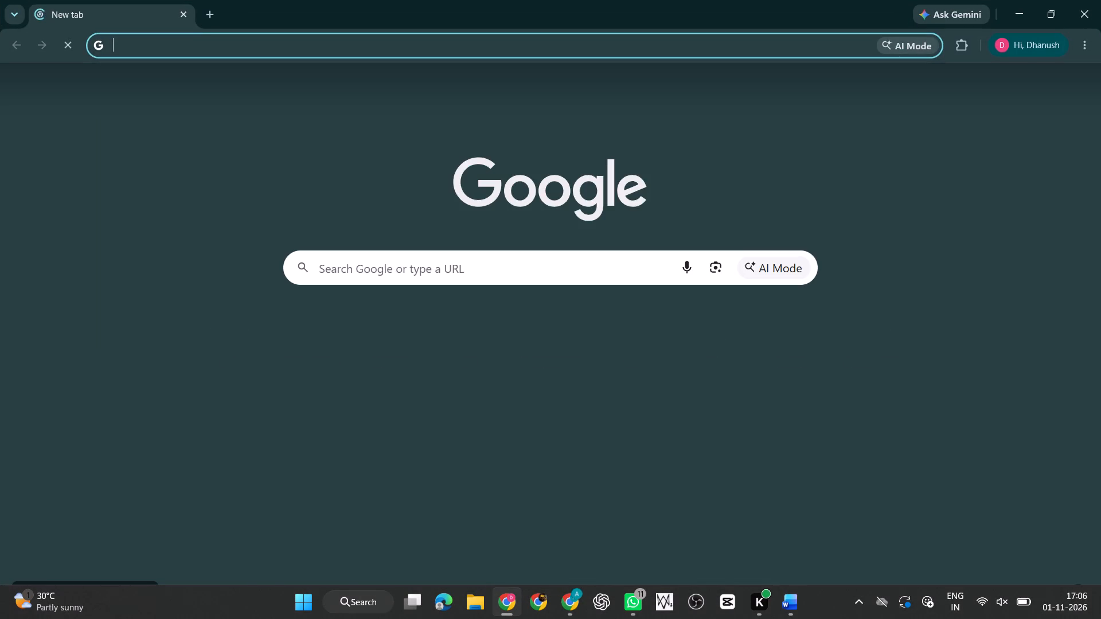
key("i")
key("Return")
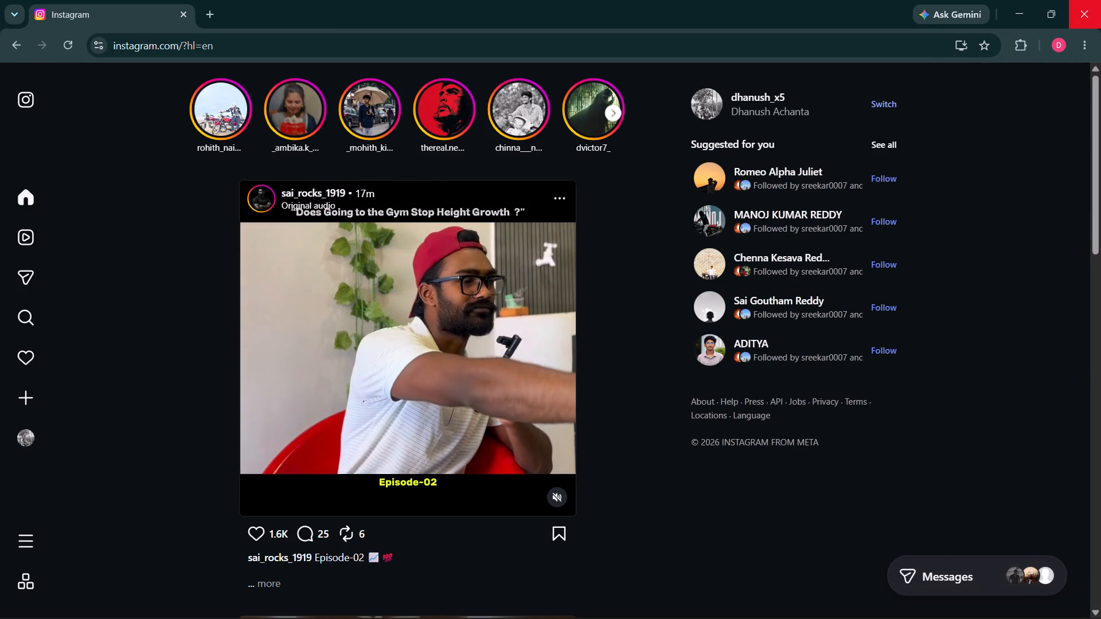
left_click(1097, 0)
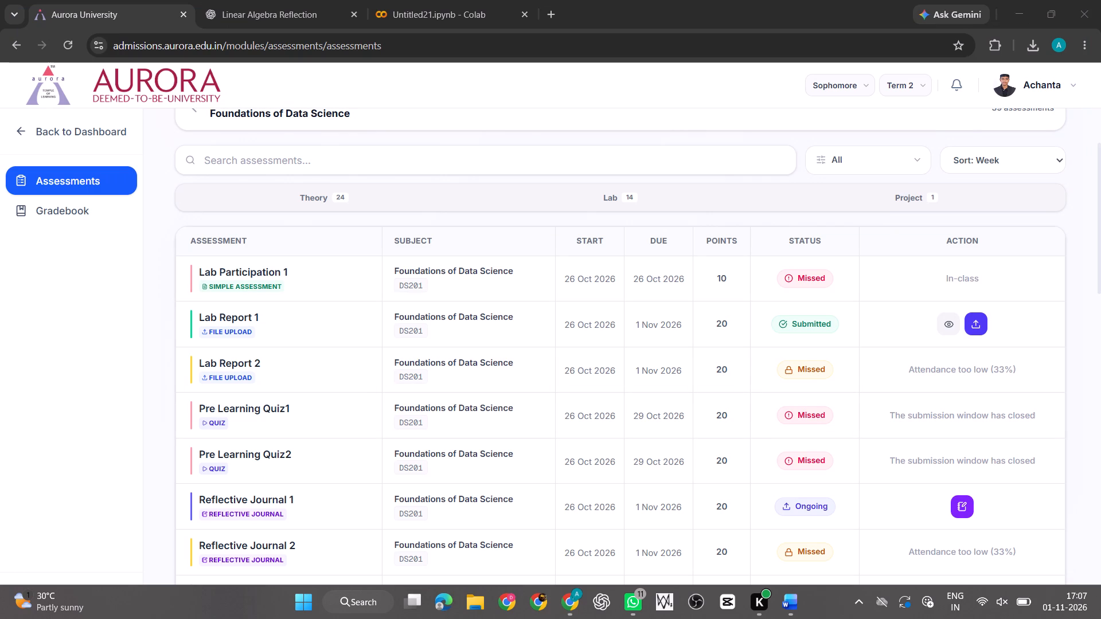
Open a new browser tab beside the Colab notebook.
left_click(563, 17)
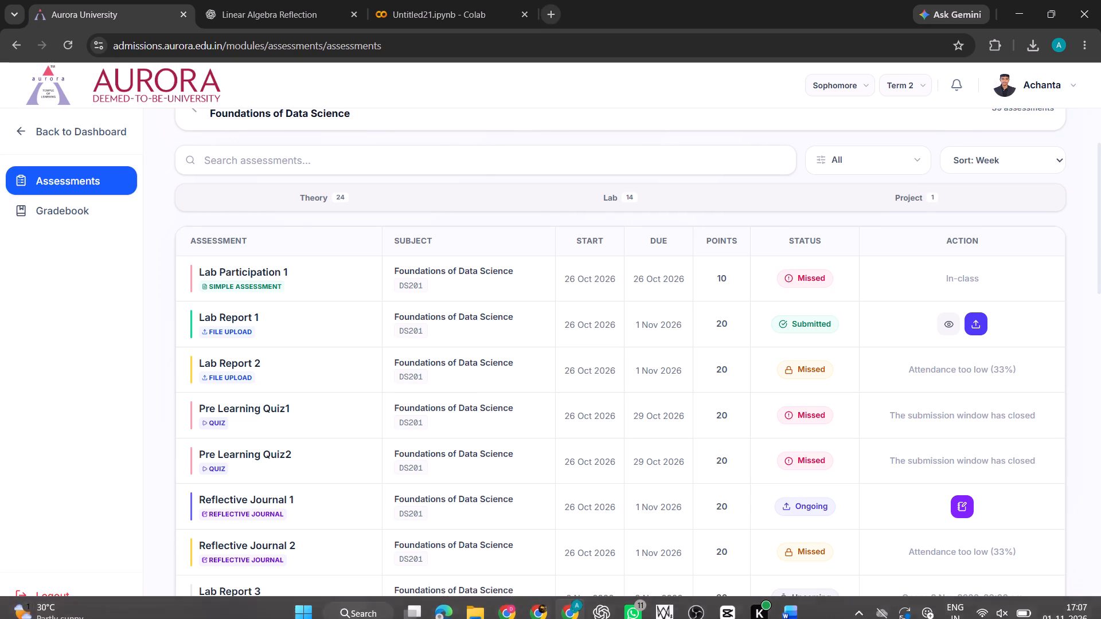
Search Google in a new tab for "in market any product available to check his breath fresh or bad smell".
left_click(560, 14)
type("in market")
key("space")
type("any product ava")
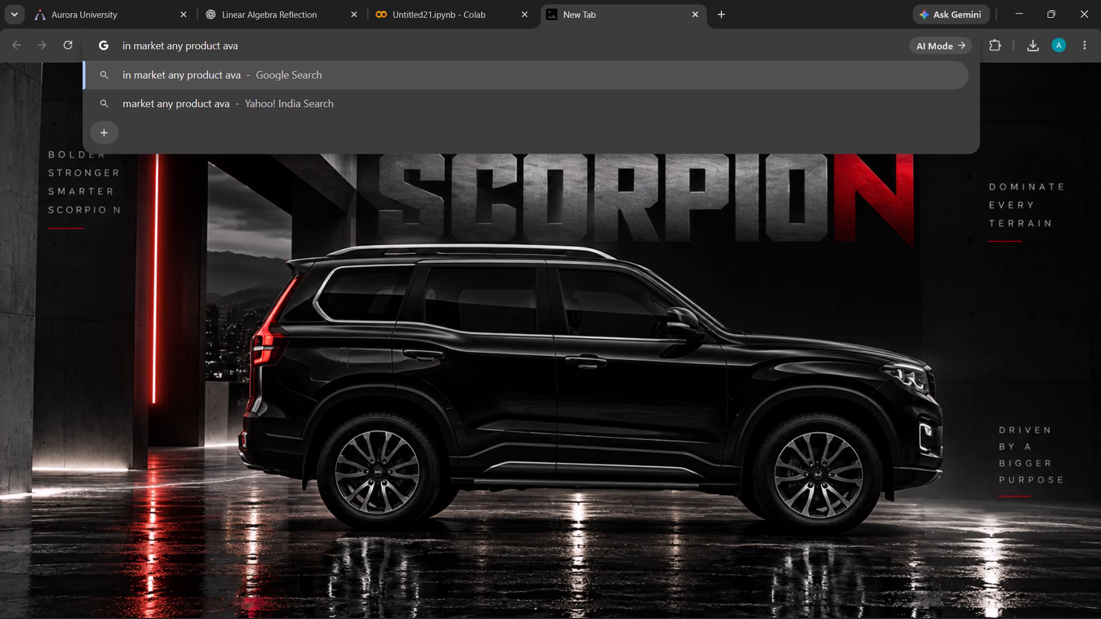
type("ilable t")
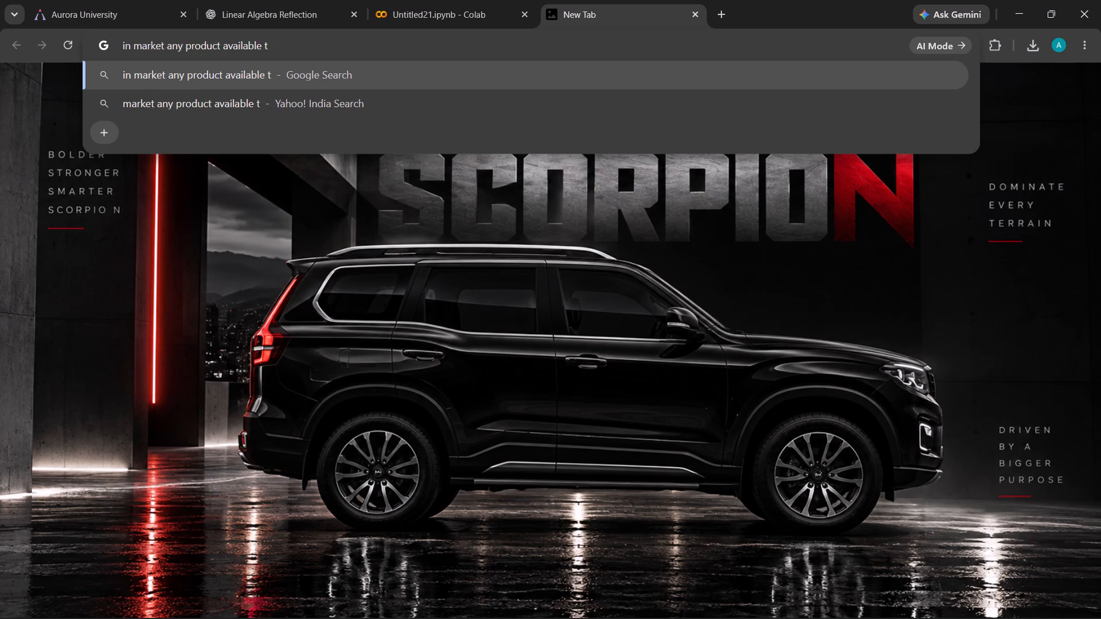
key("BackSpace")
type("to check his breath")
key("space")
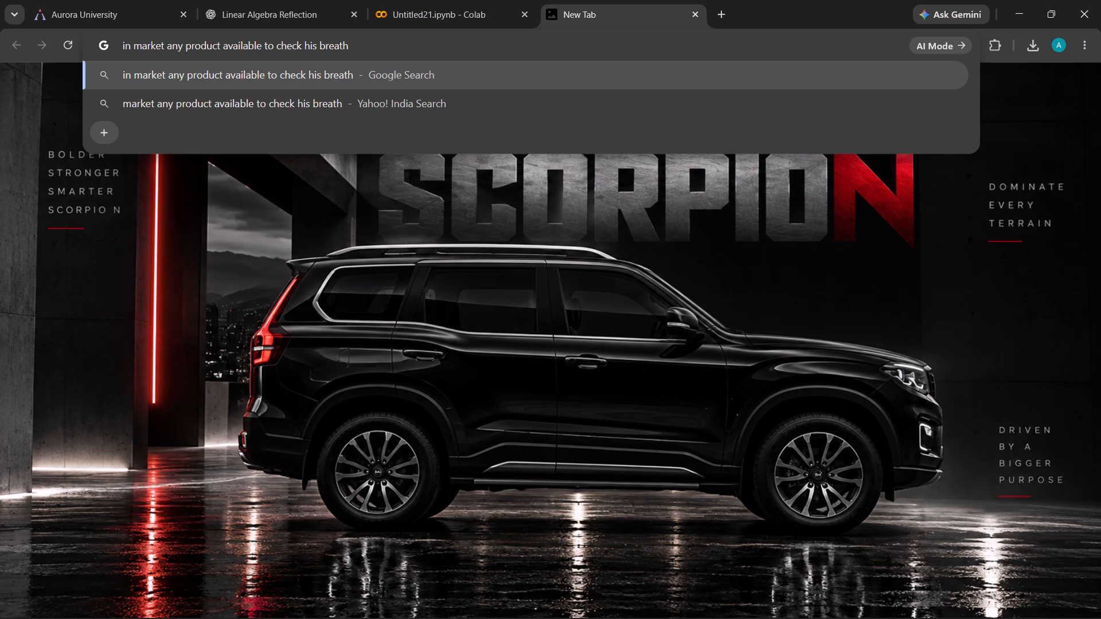
type("fresh or")
key("space")
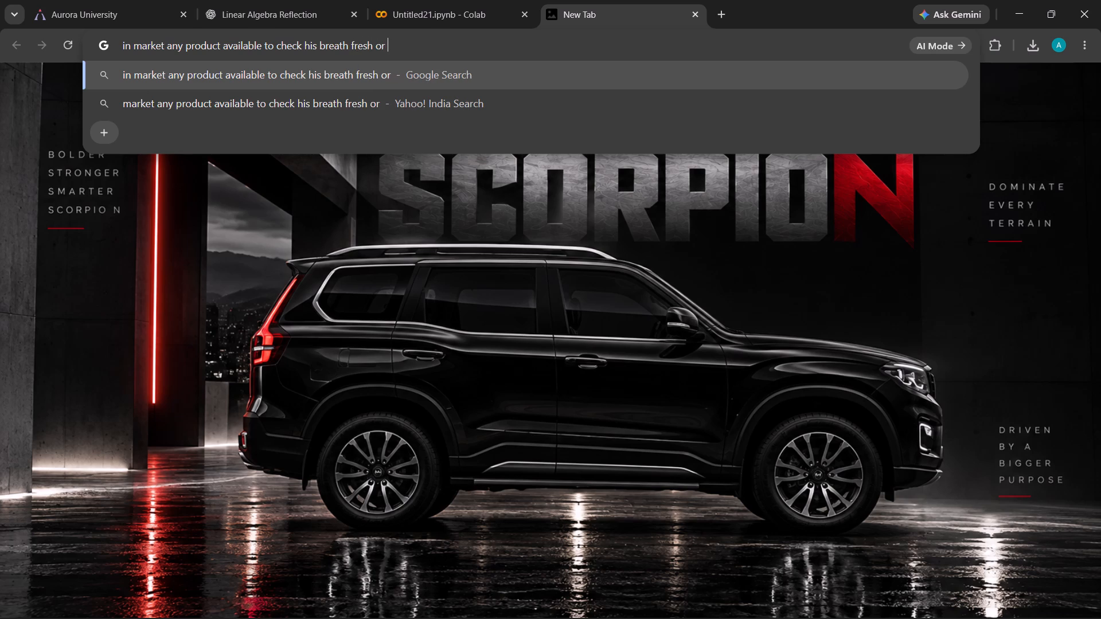
type("bad smell")
key("Return")
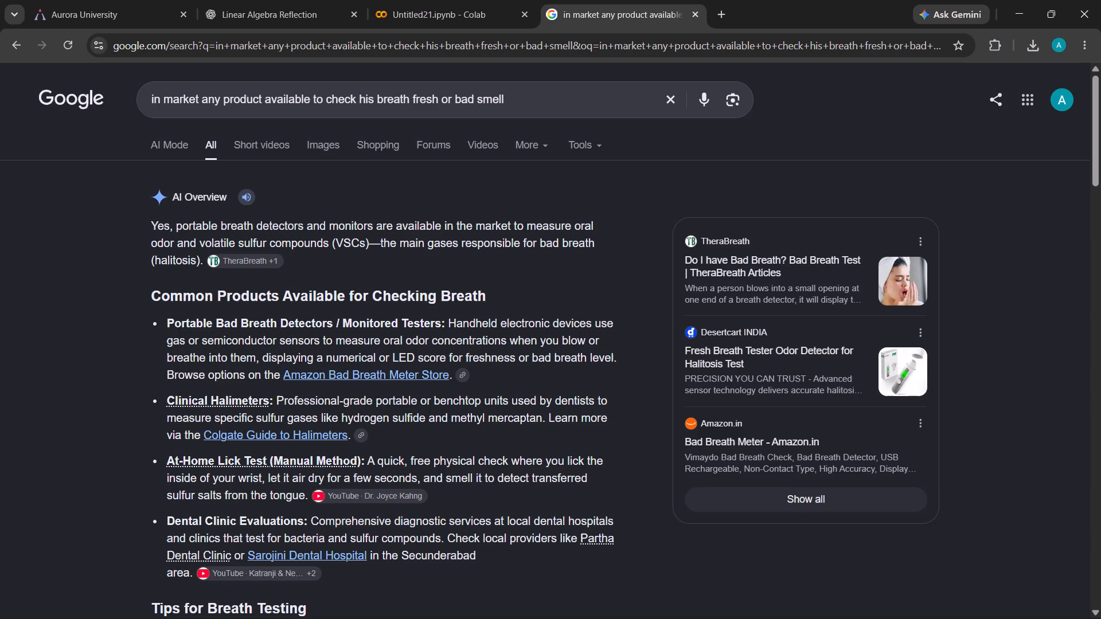
View the Desertcart product page for the Fresh Breath Tester Odor Detector, close it and look further through the search results.
left_click(887, 365)
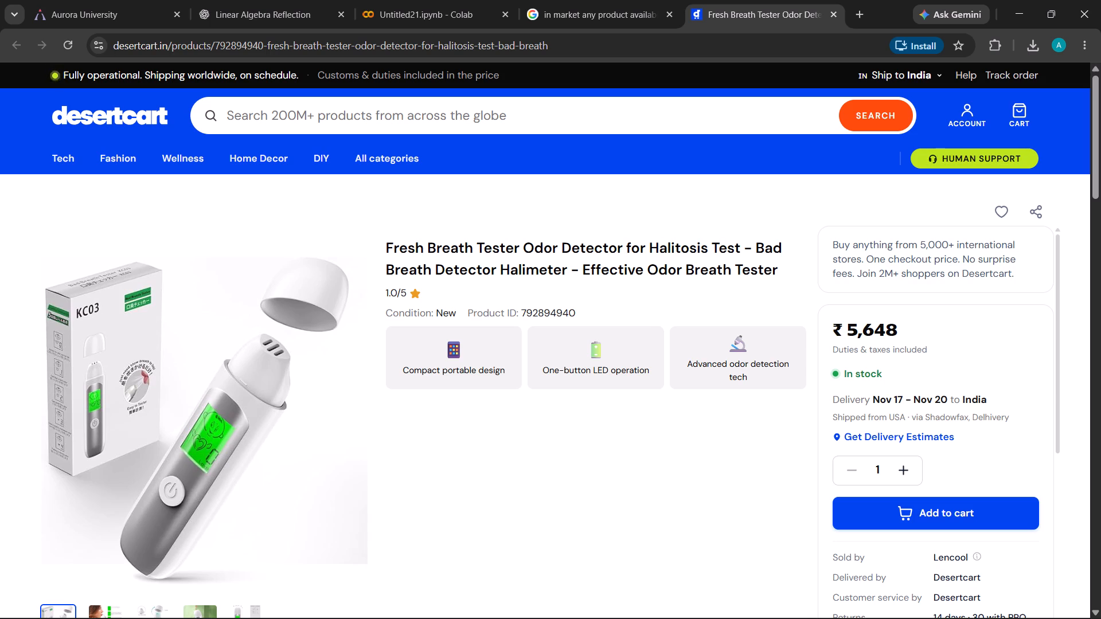
left_click(834, 20)
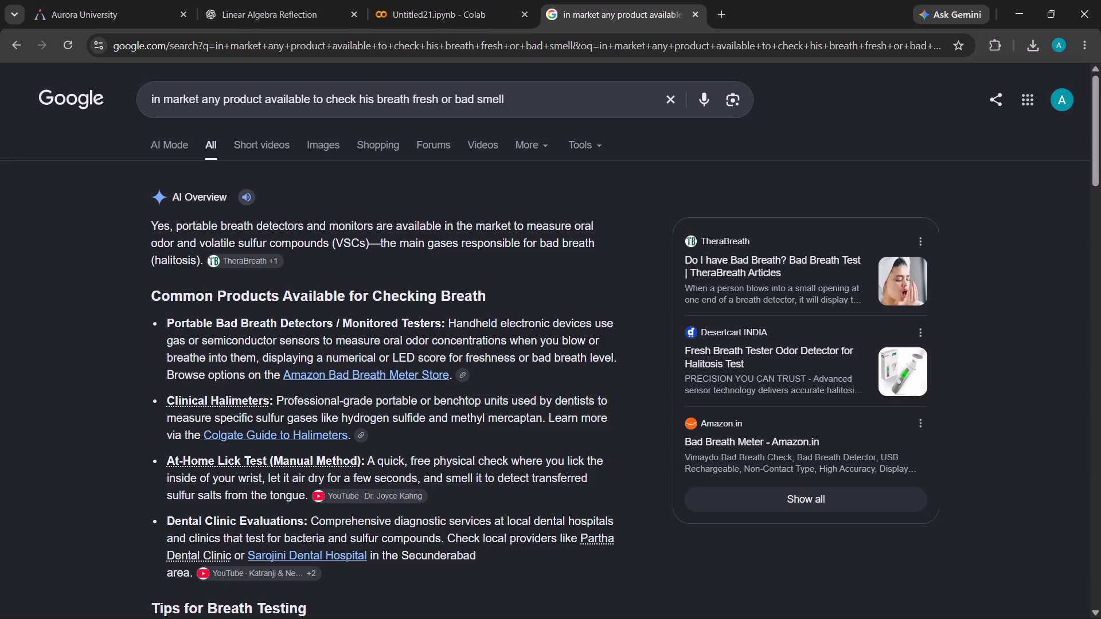
scroll(587, 301, "down", 1)
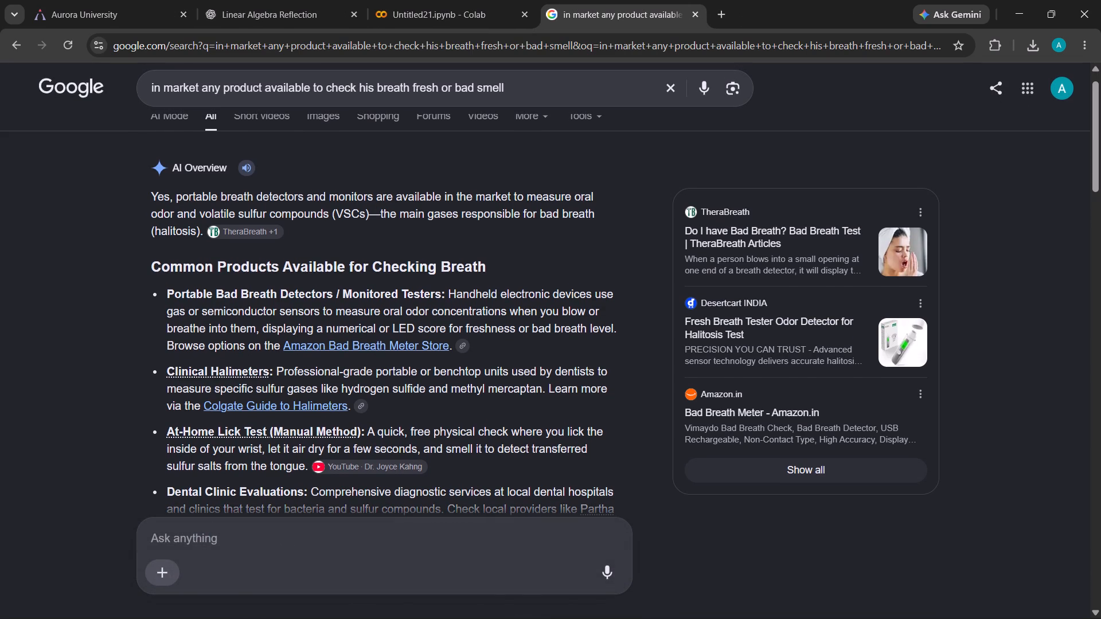
Close the Google search tab, return to the Aurora University page and review the Foundations of Data Science assessments list.
left_click(692, 19)
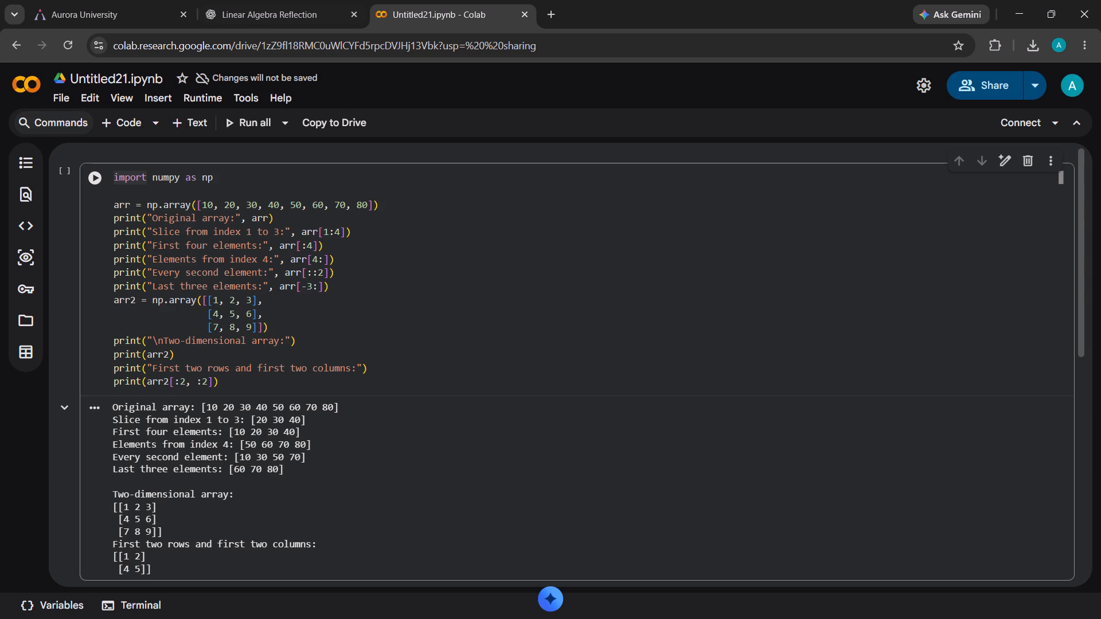
left_click(138, 0)
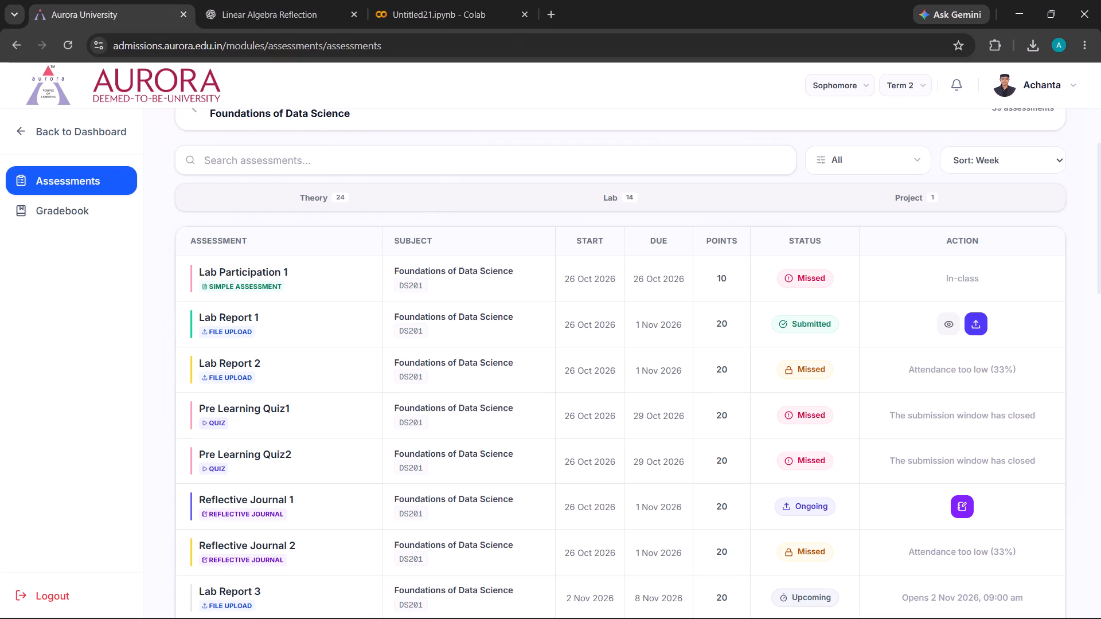
scroll(483, 455, "down", 2)
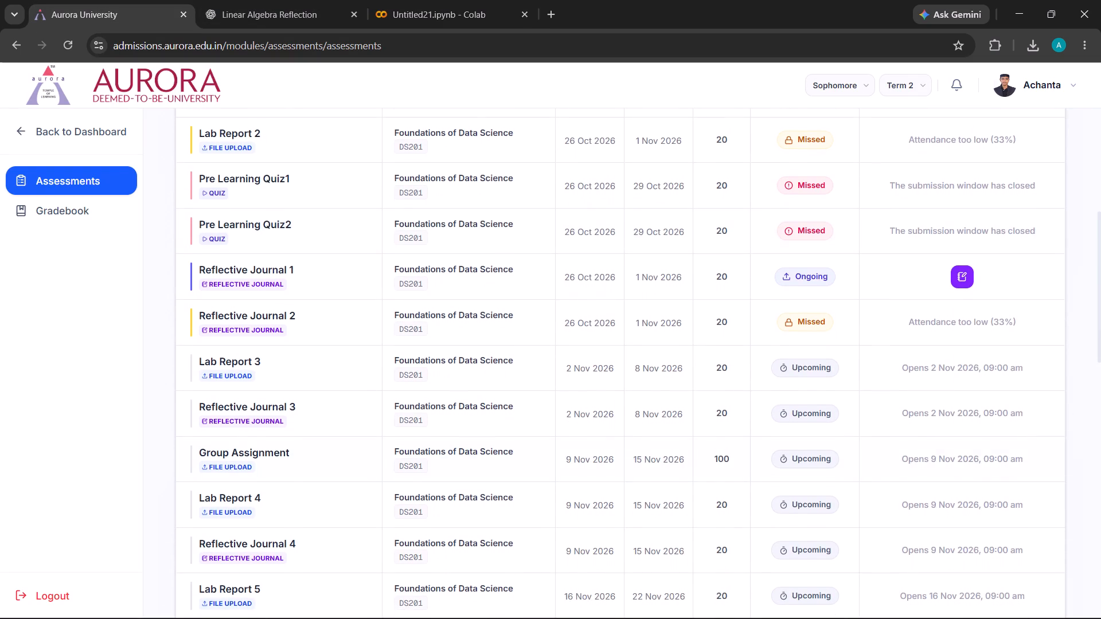
scroll(483, 455, "up", 3)
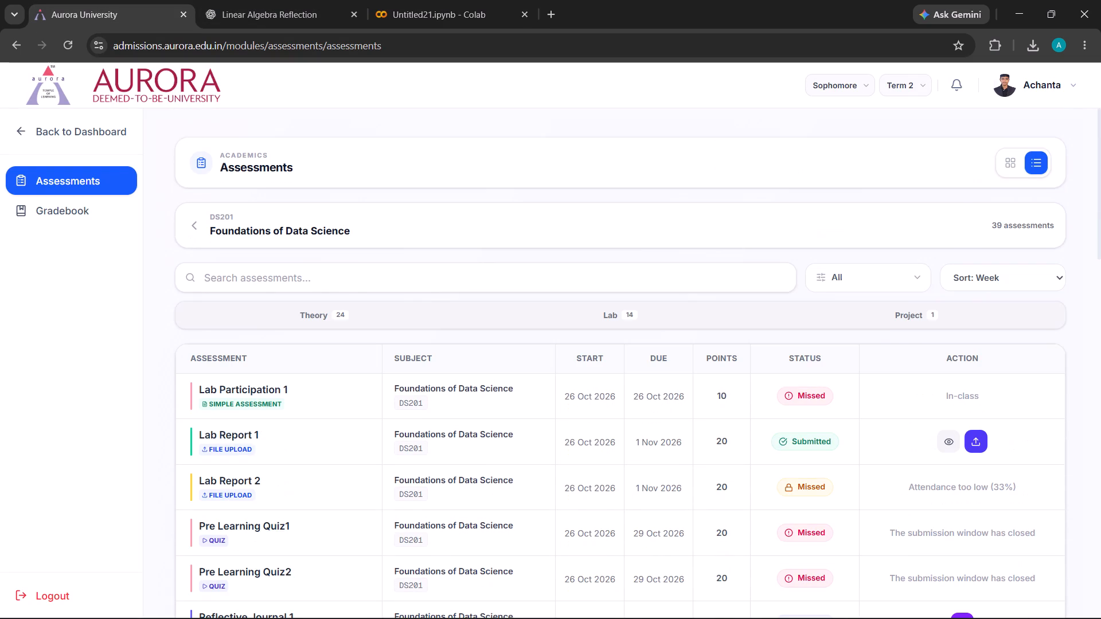